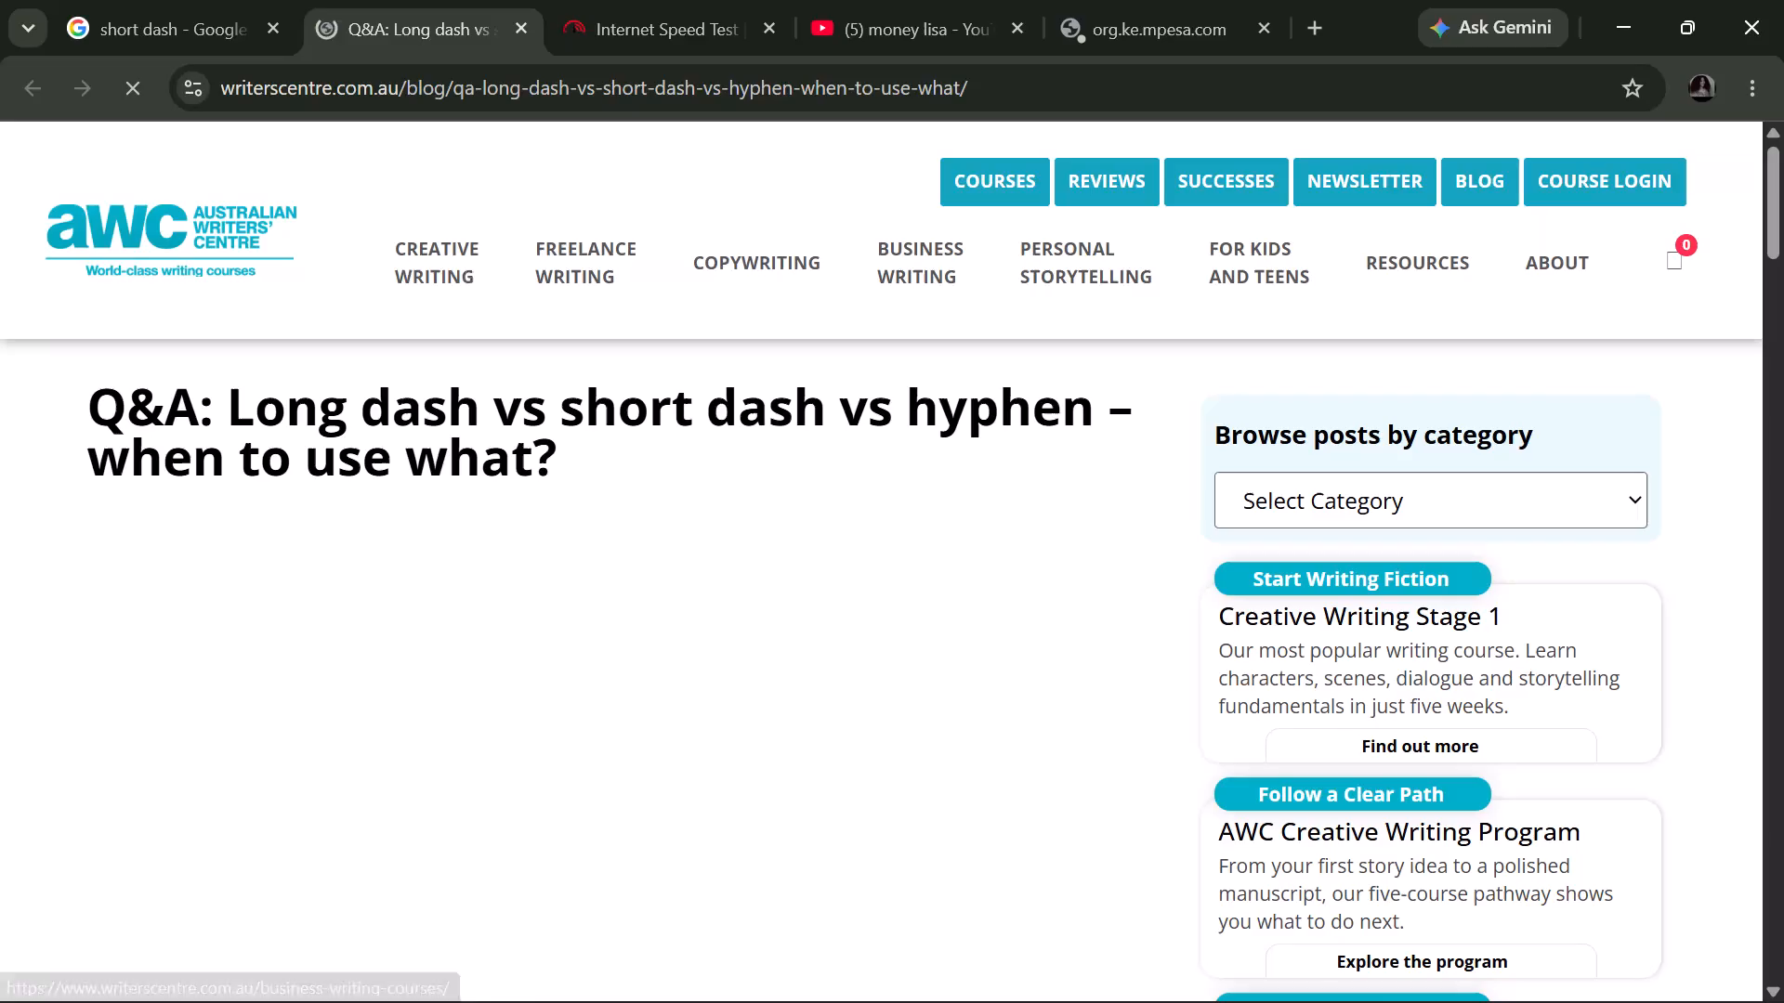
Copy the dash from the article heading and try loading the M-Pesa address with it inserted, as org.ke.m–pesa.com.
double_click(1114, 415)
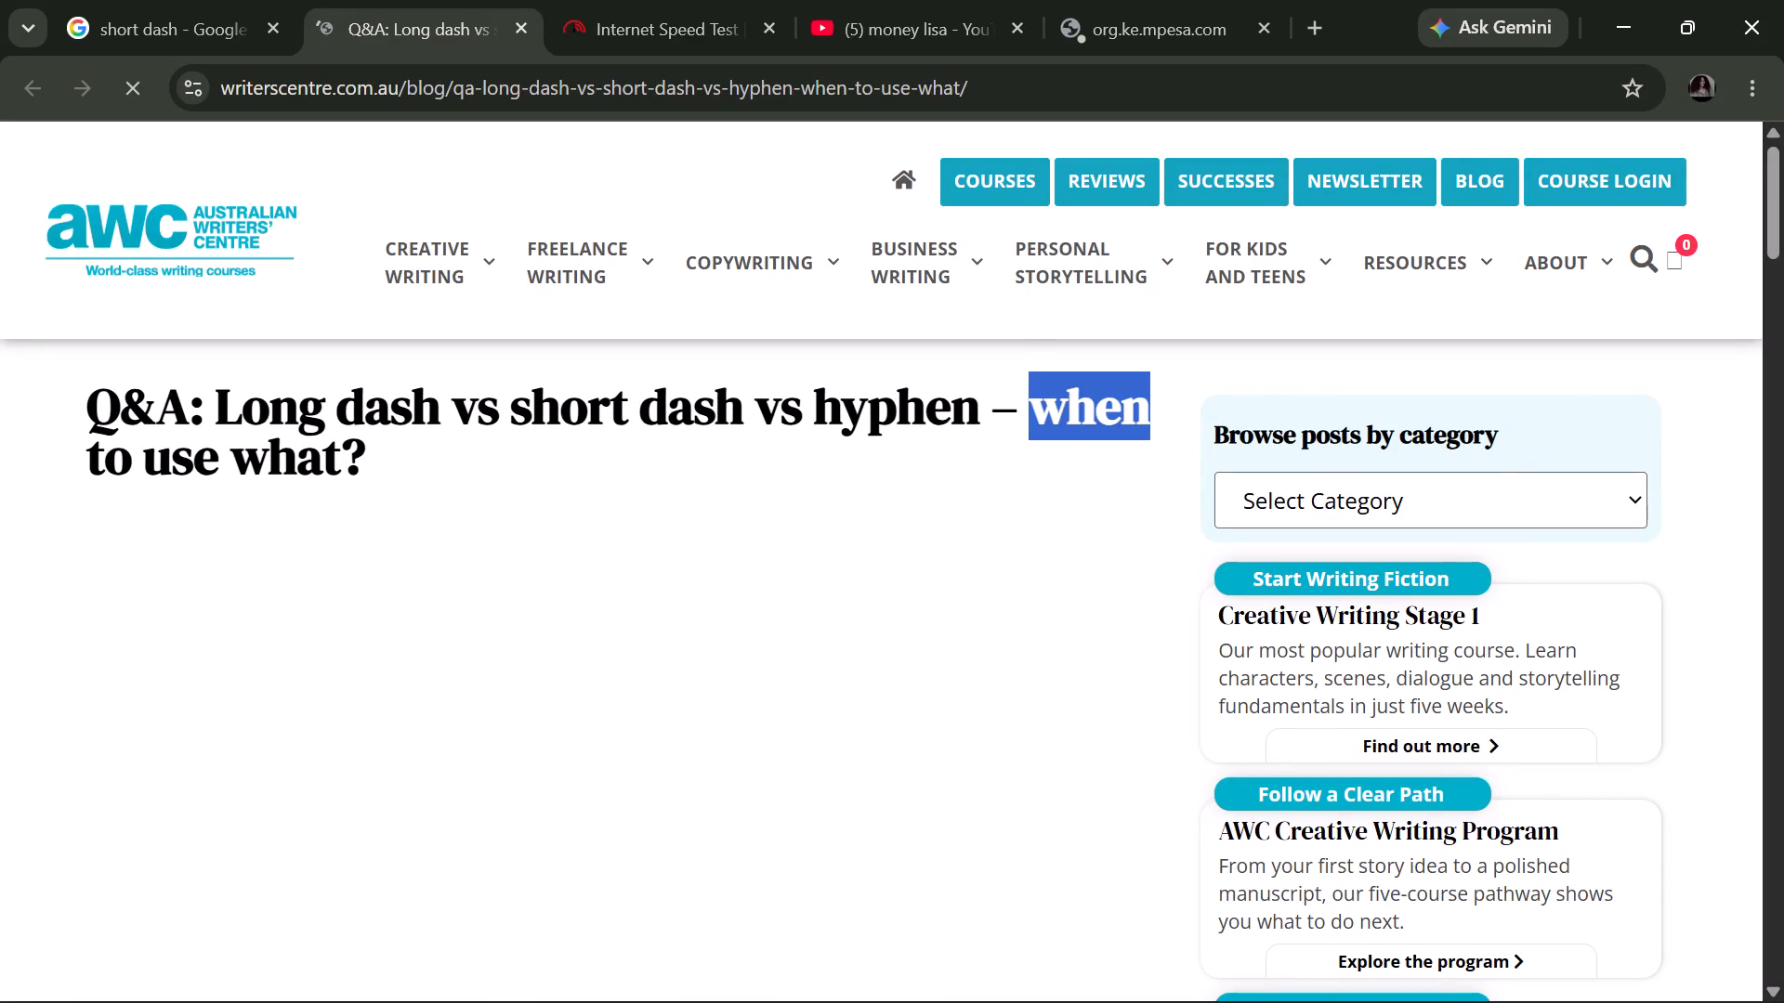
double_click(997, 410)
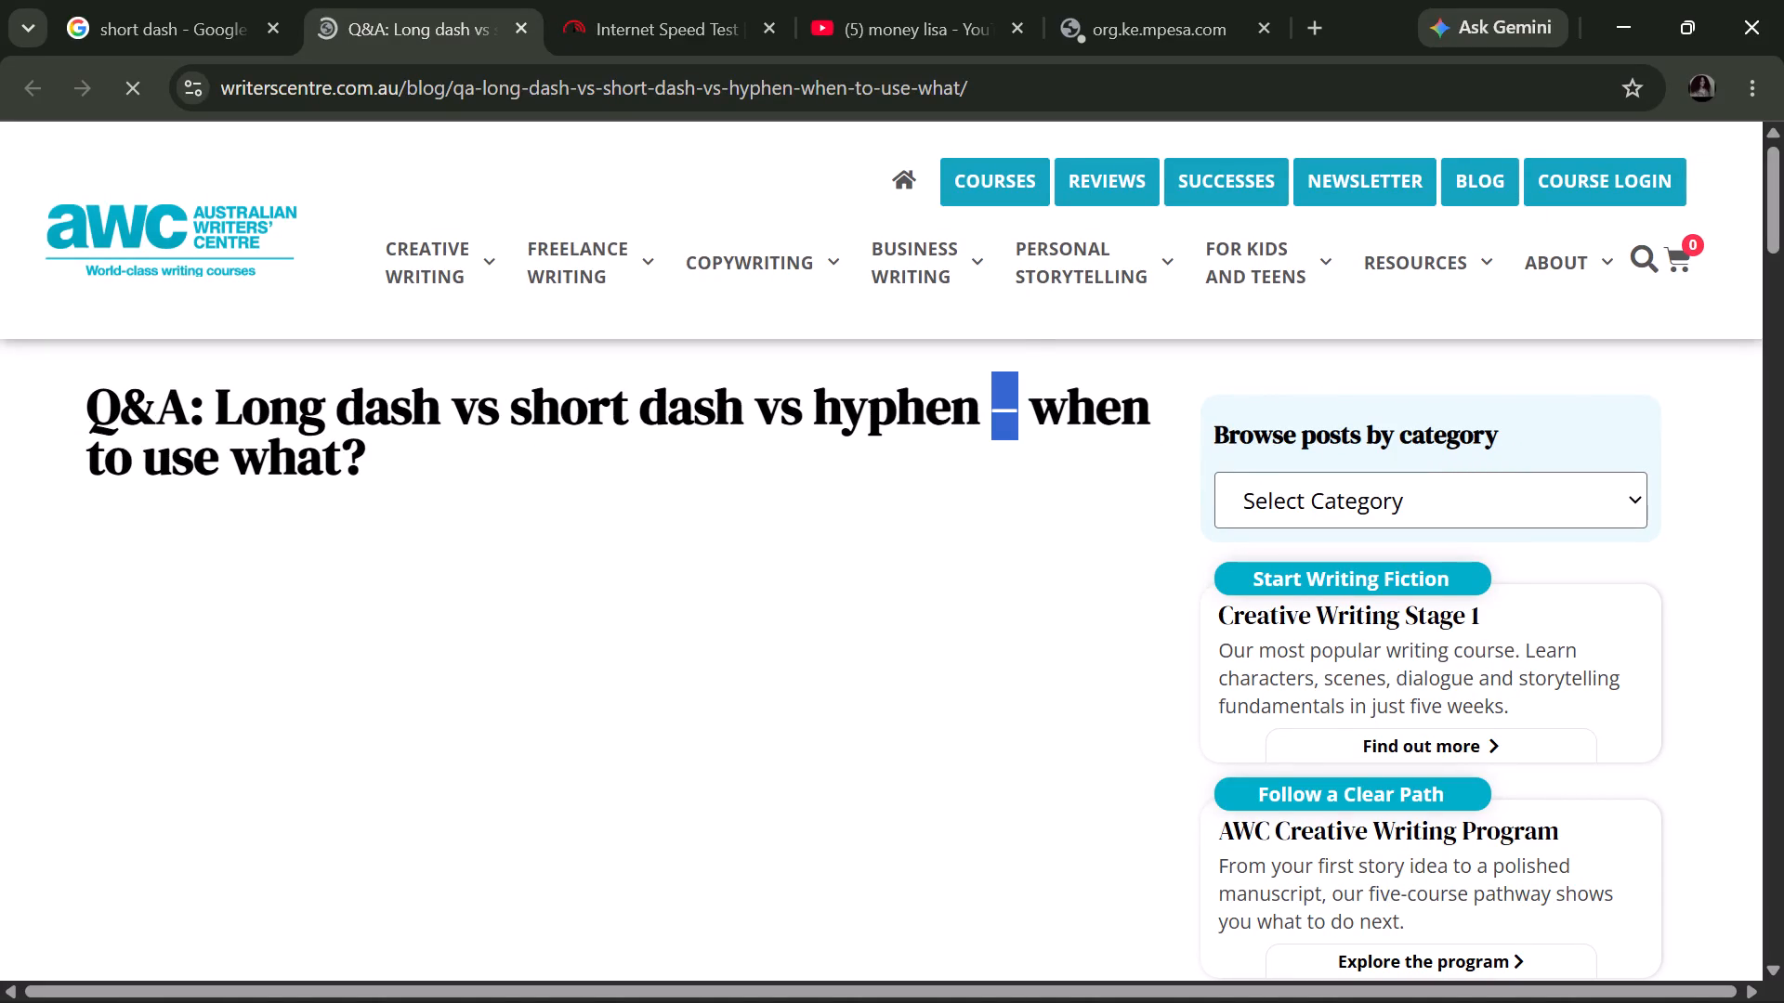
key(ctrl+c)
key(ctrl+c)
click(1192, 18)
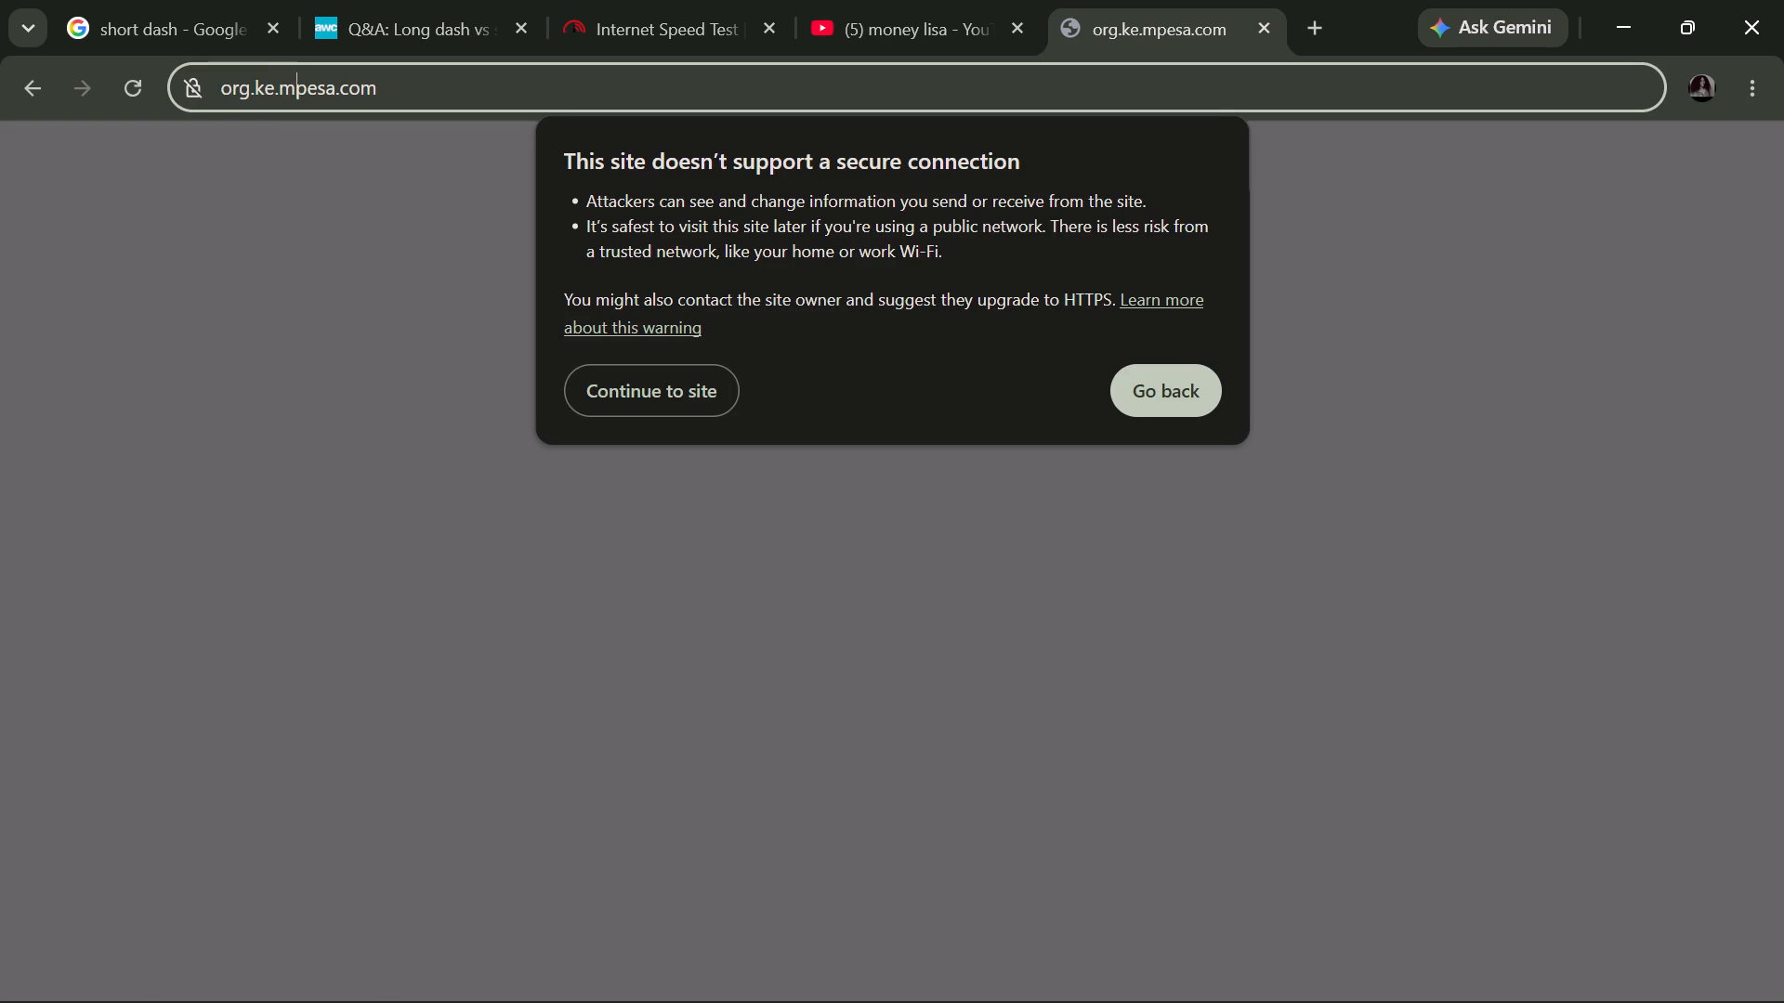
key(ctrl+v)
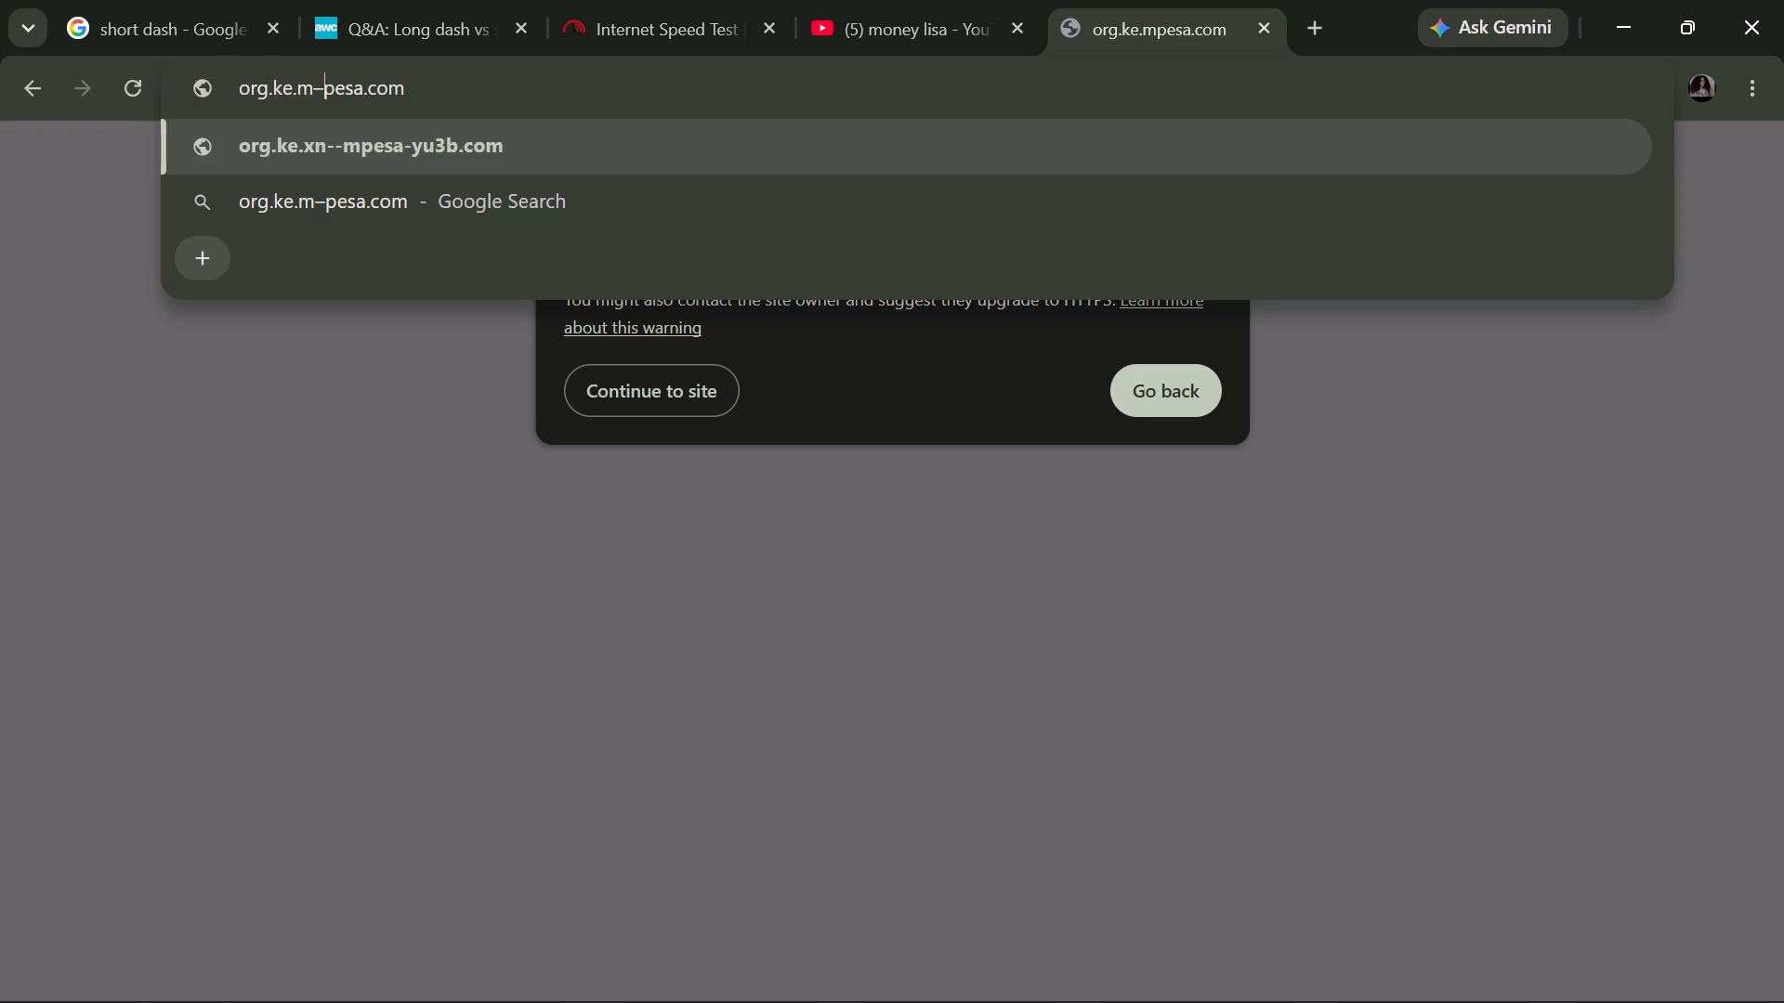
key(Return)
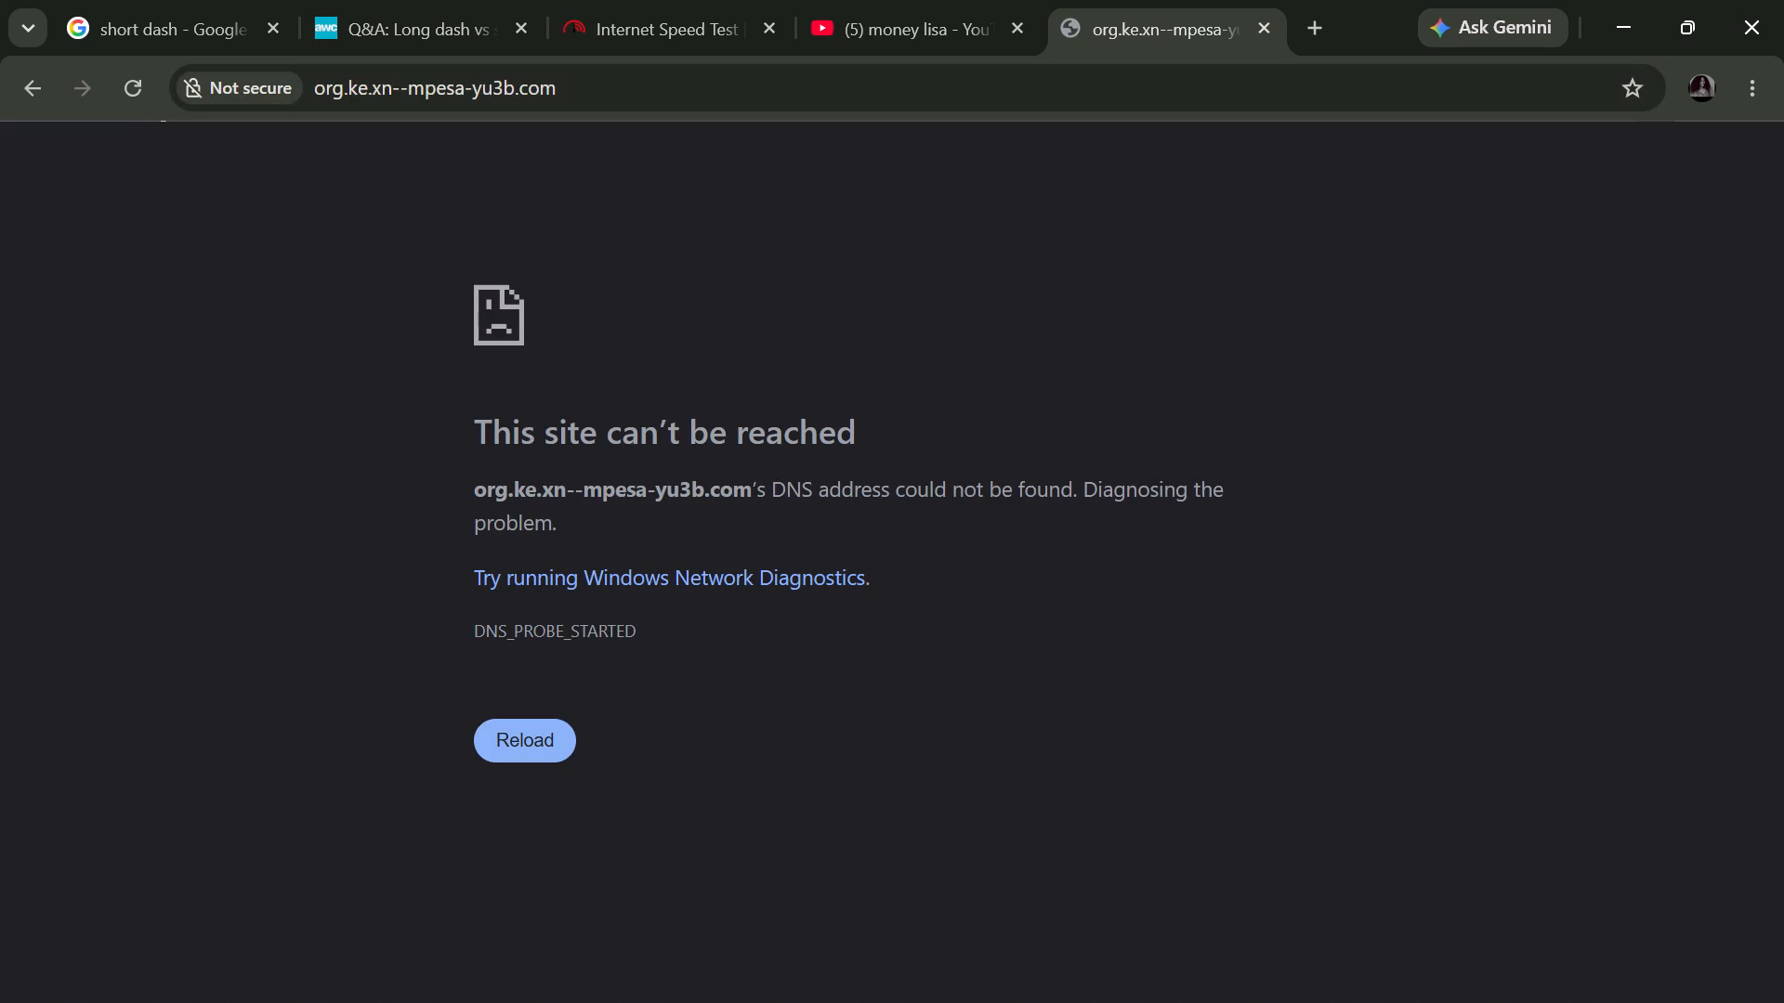
Edit the address so the "xn--mpesa" part after org.ke. reads "m-pesa".
double_click(393, 96)
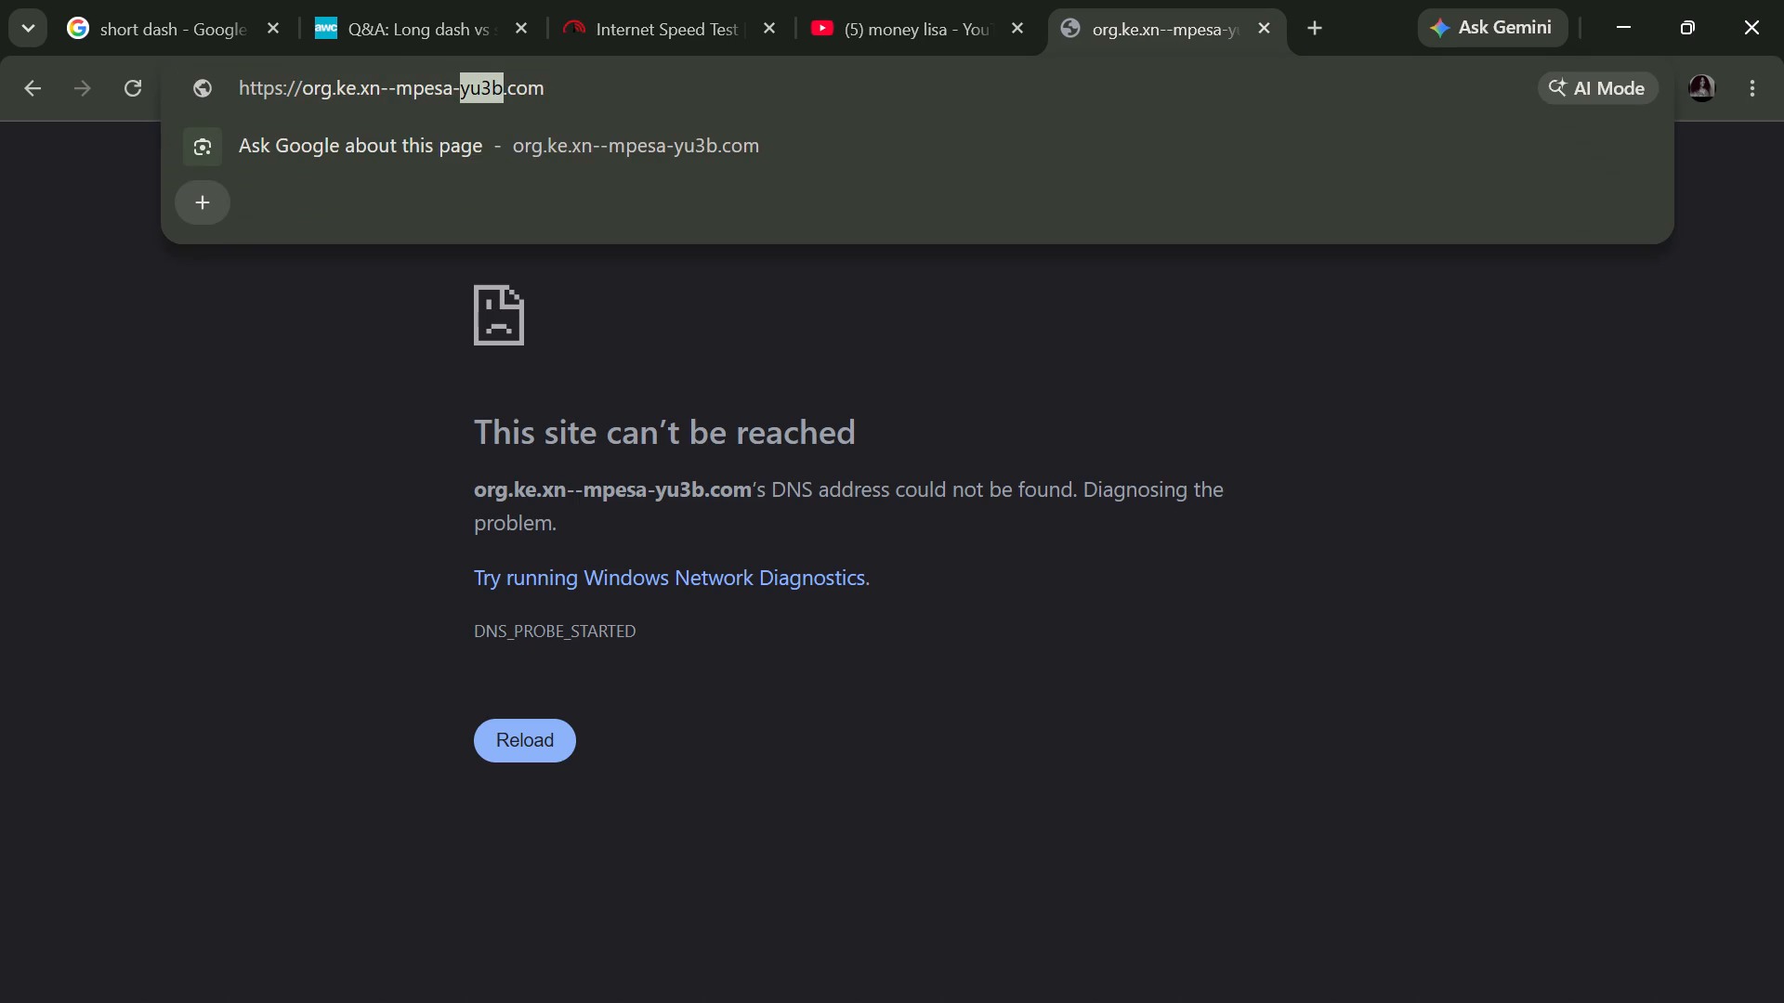
drag(393, 94, 436, 202)
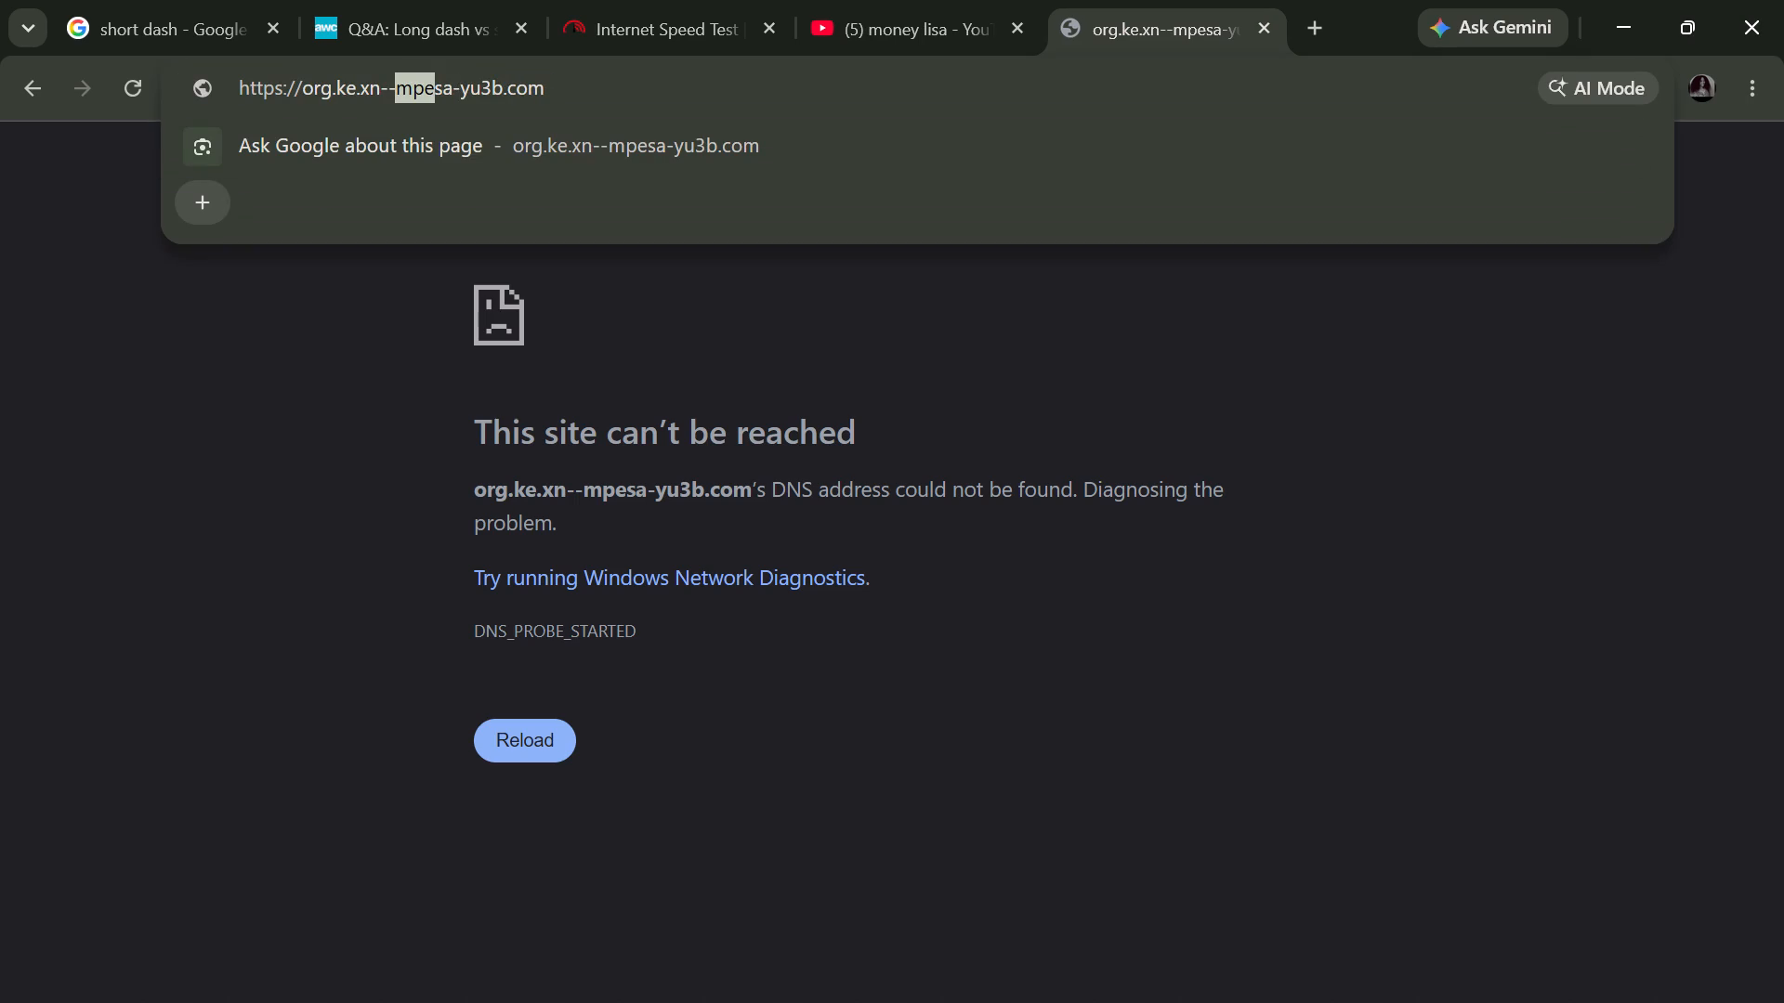
click(413, 78)
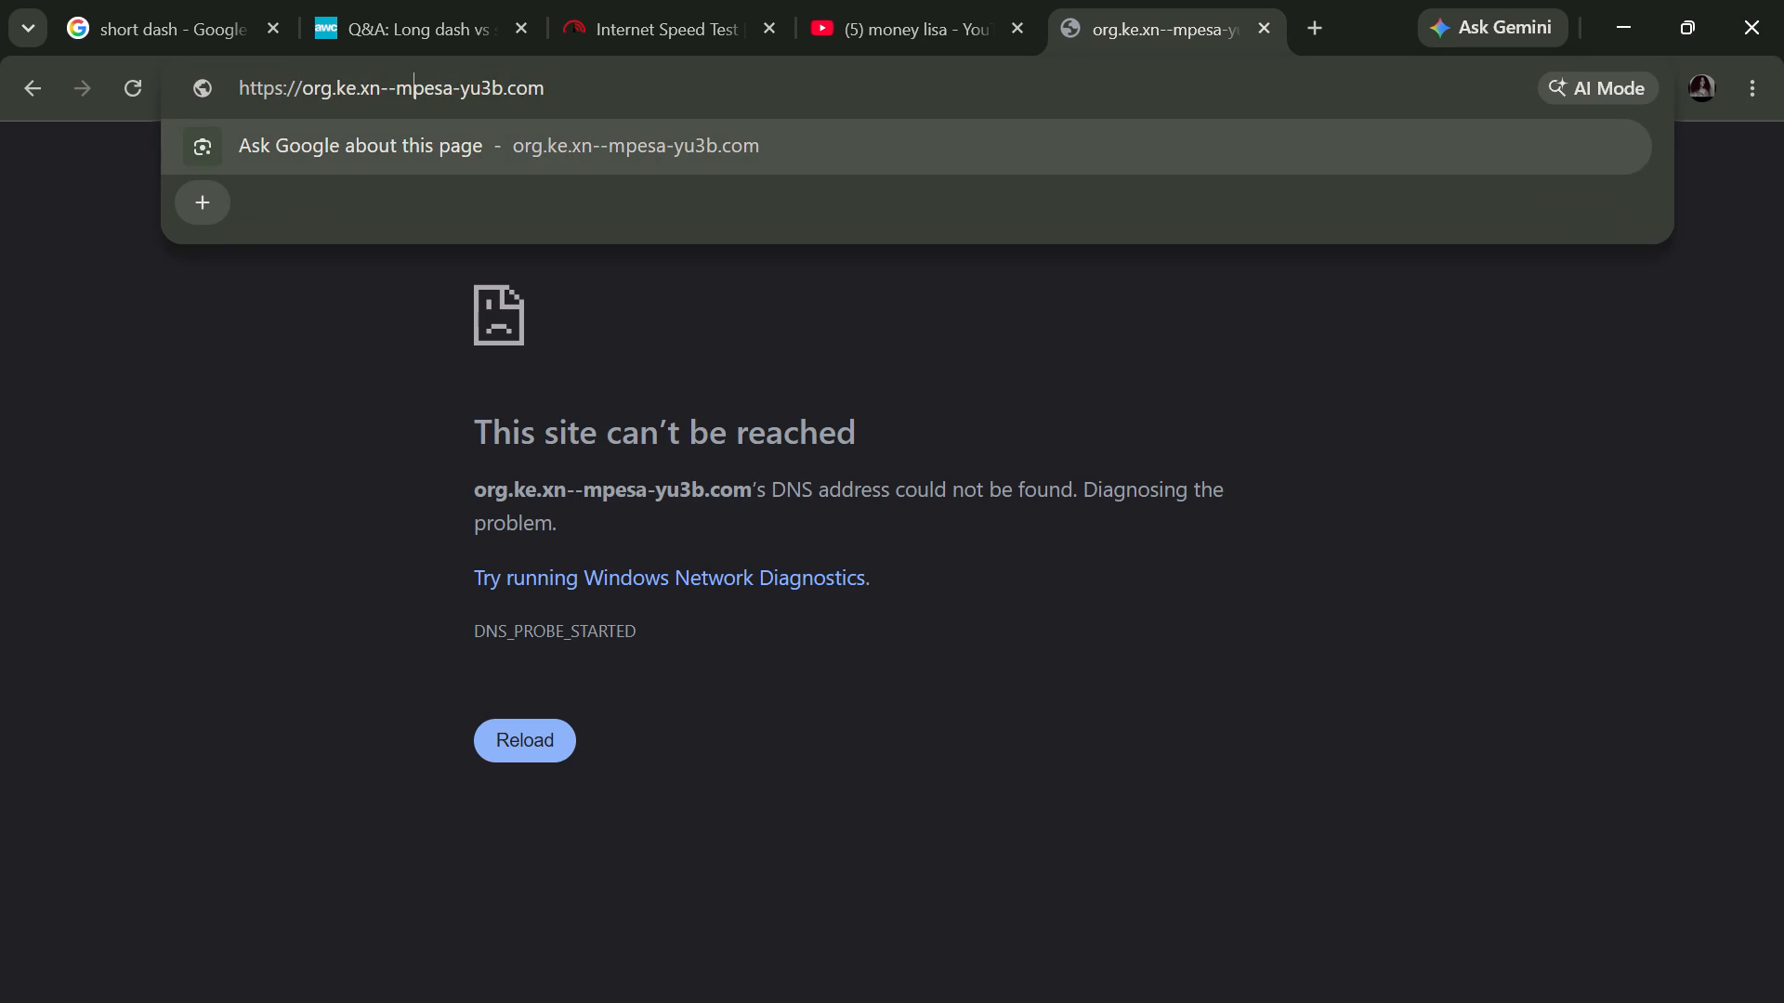
key(Left)
key(Left)
key(BackSpace)
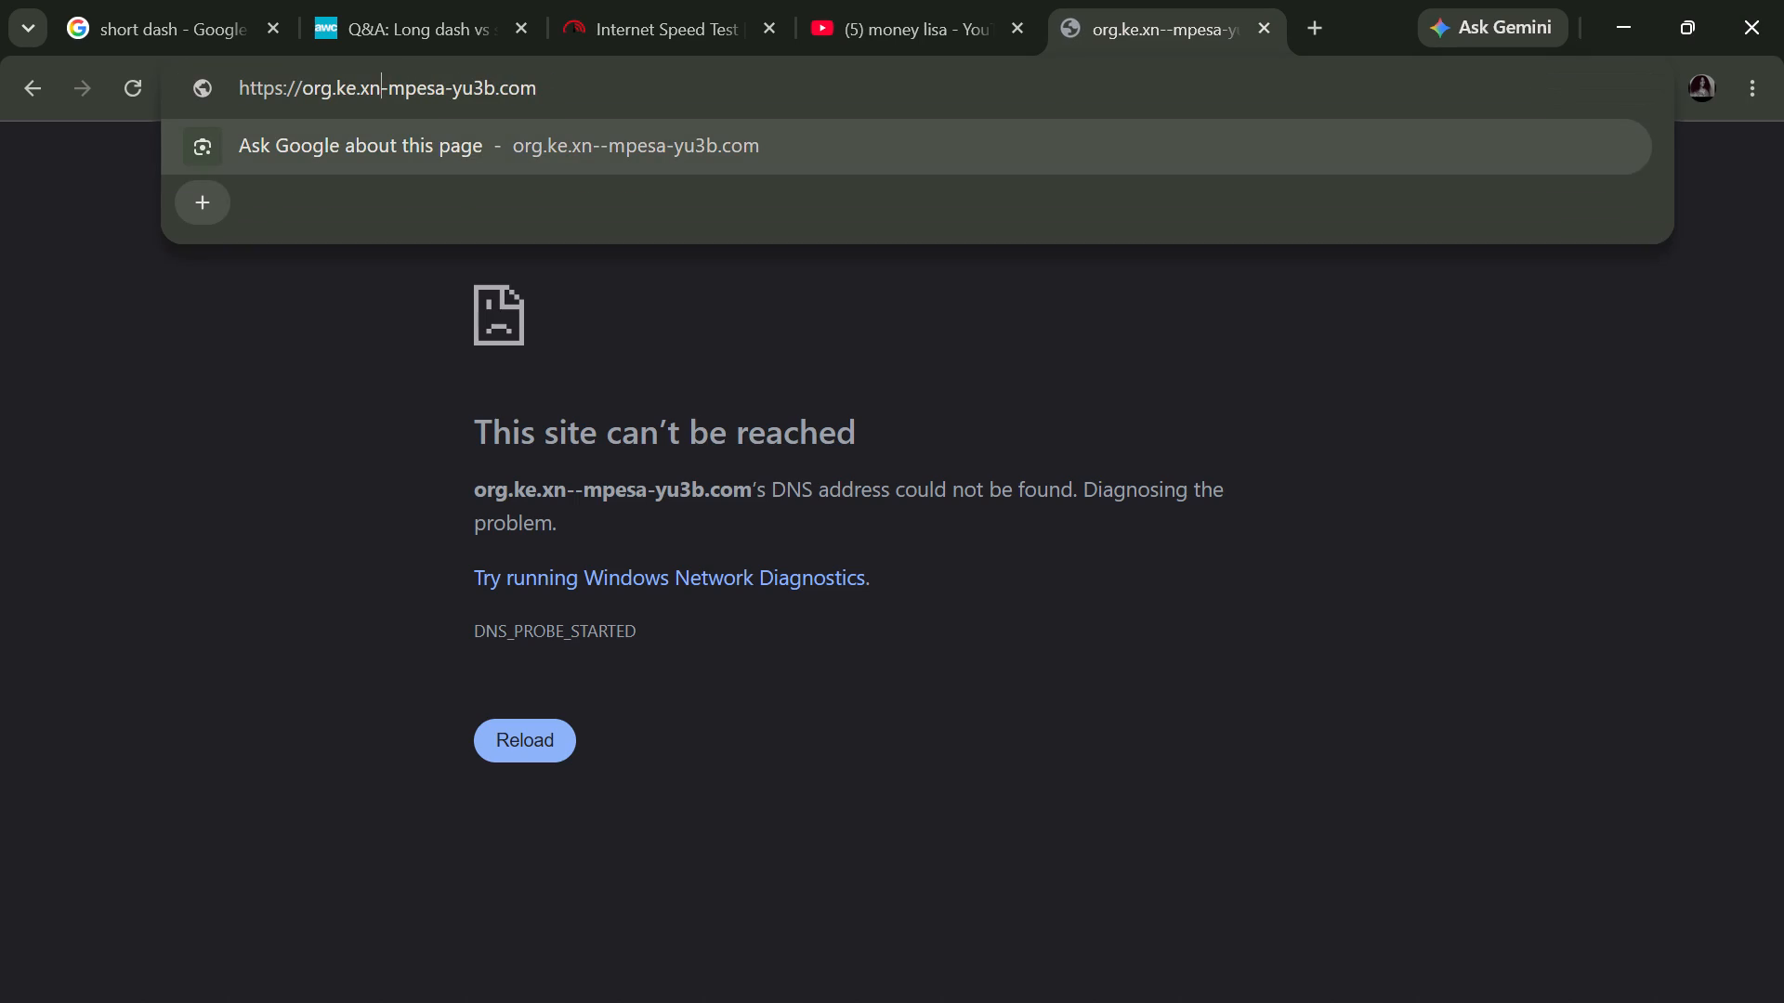
key(BackSpace)
key(BackSpace)
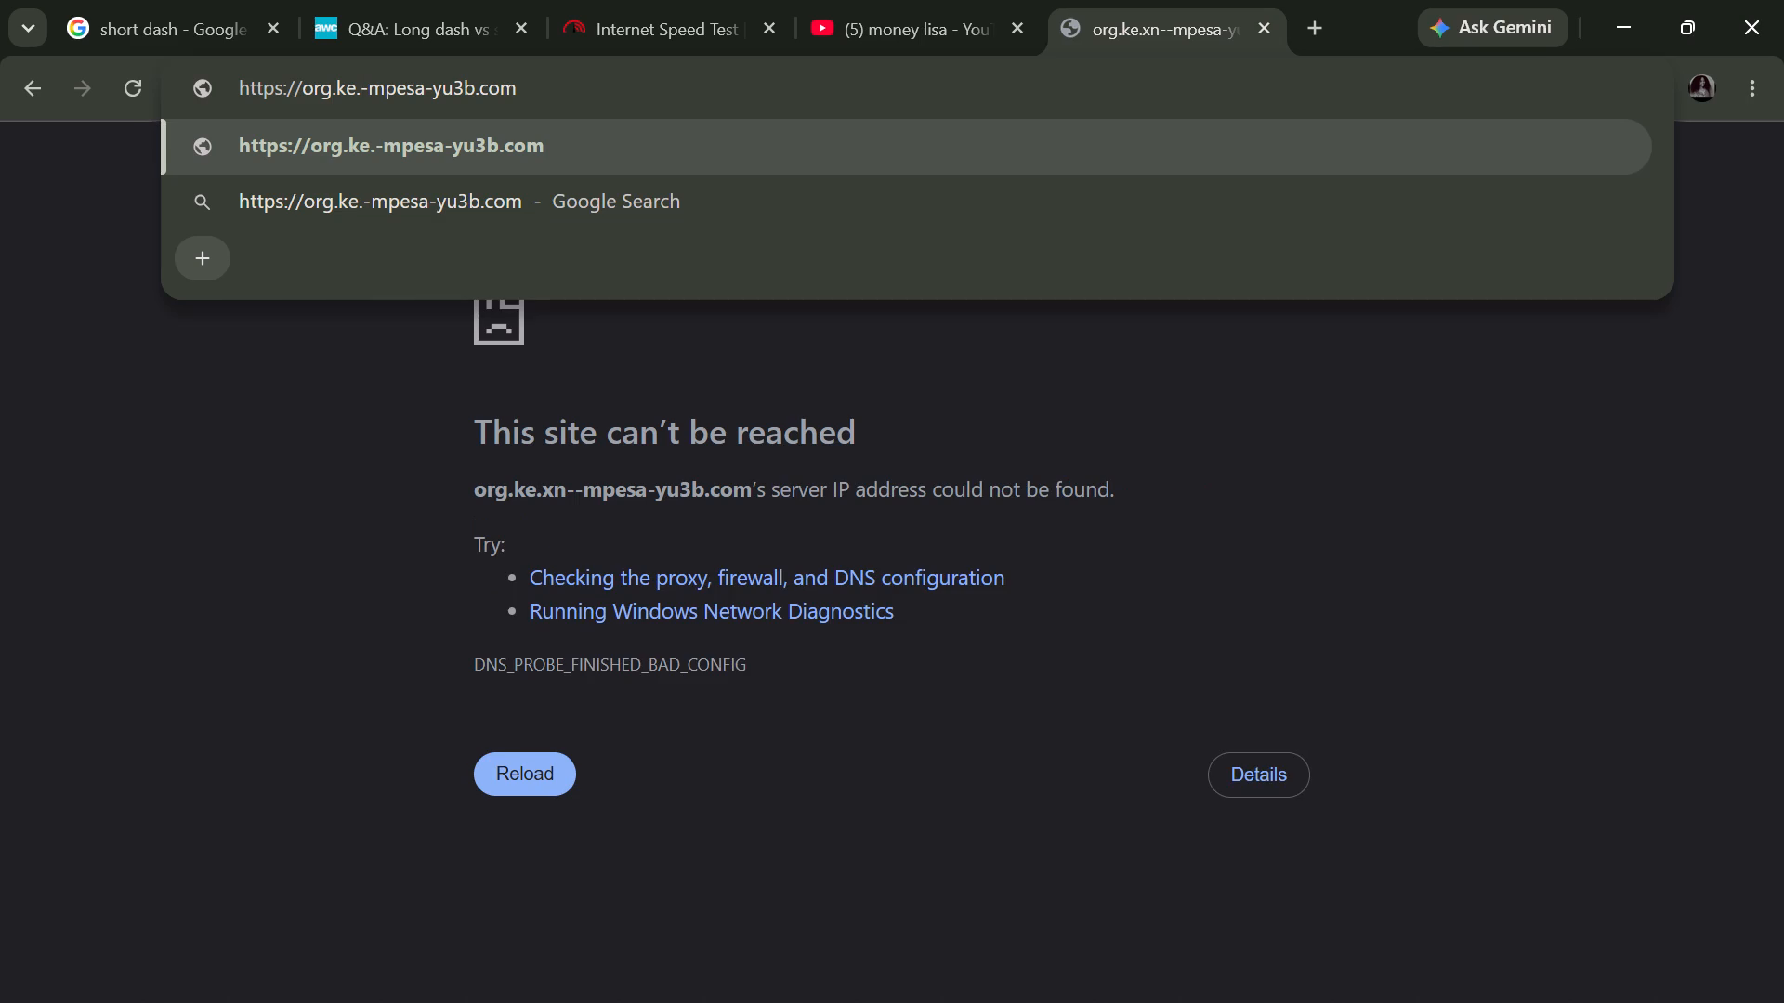
key(Right)
key(Right)
key(BackSpace)
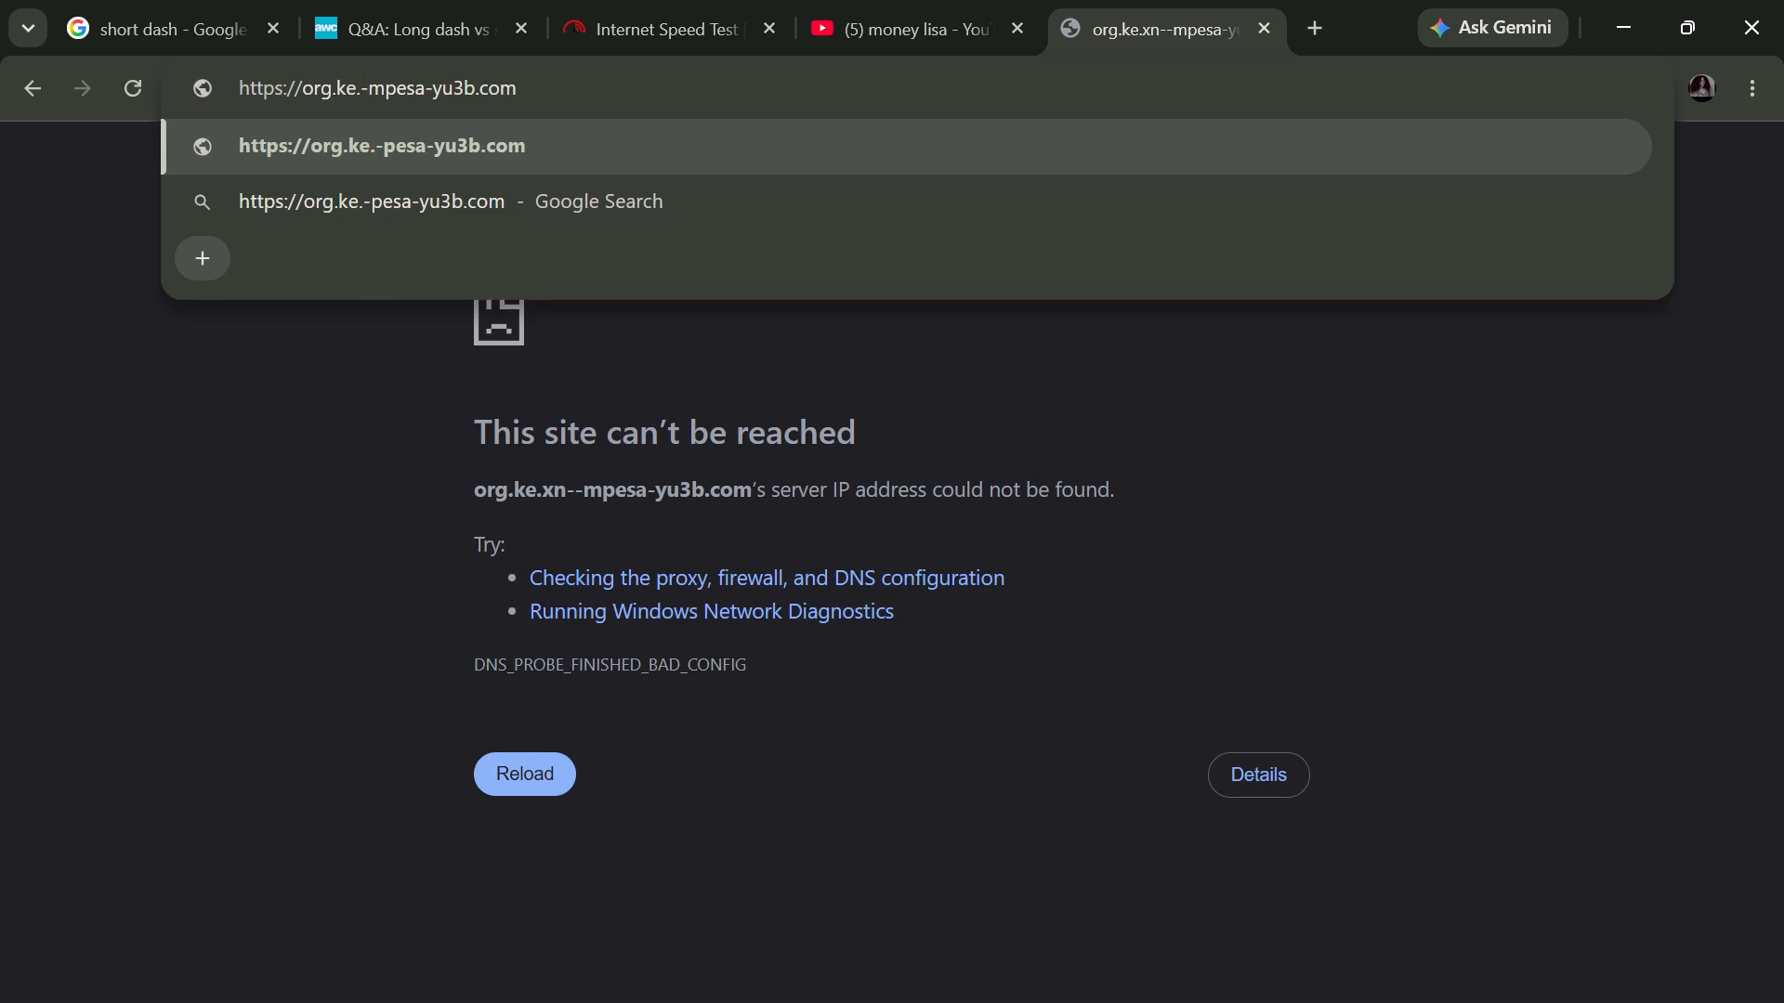
key(Left)
key(m)
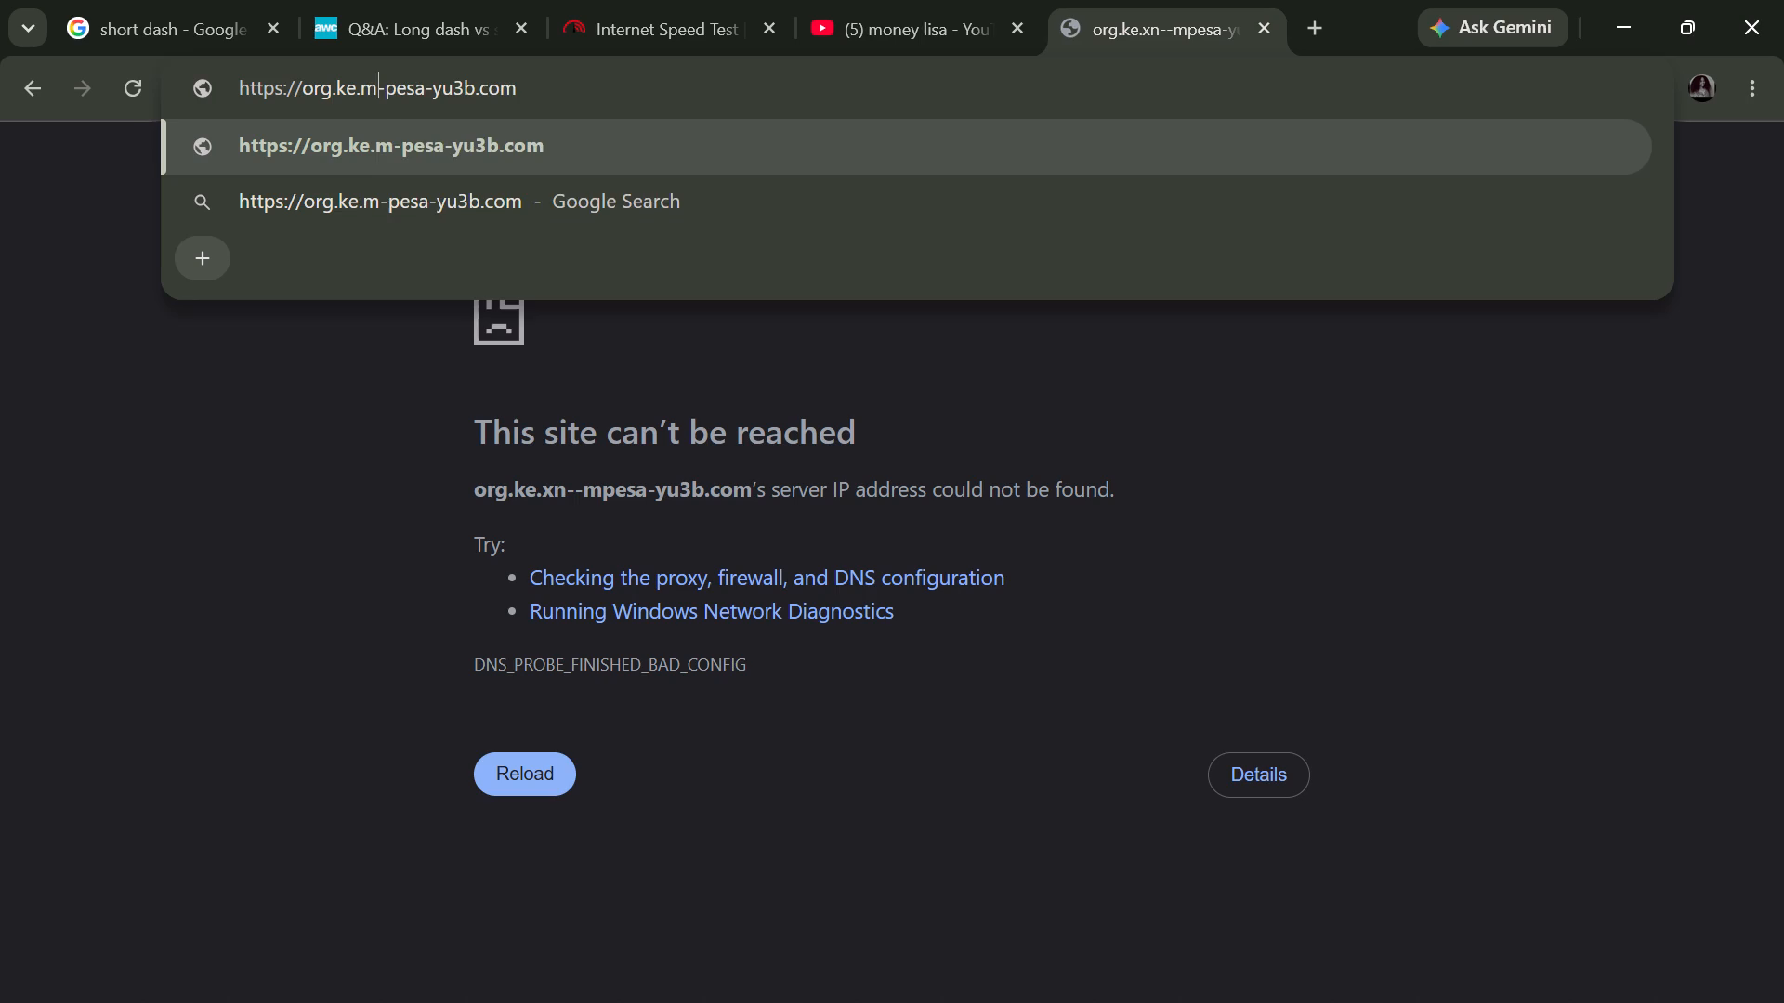
key(Right)
key(Right)
key(Right)
key(Right)
key(Right)
key(Right)
key(Right)
key(Right)
key(Right)
key(Right)
key(BackSpace)
key(BackSpace)
key(BackSpace)
key(BackSpace)
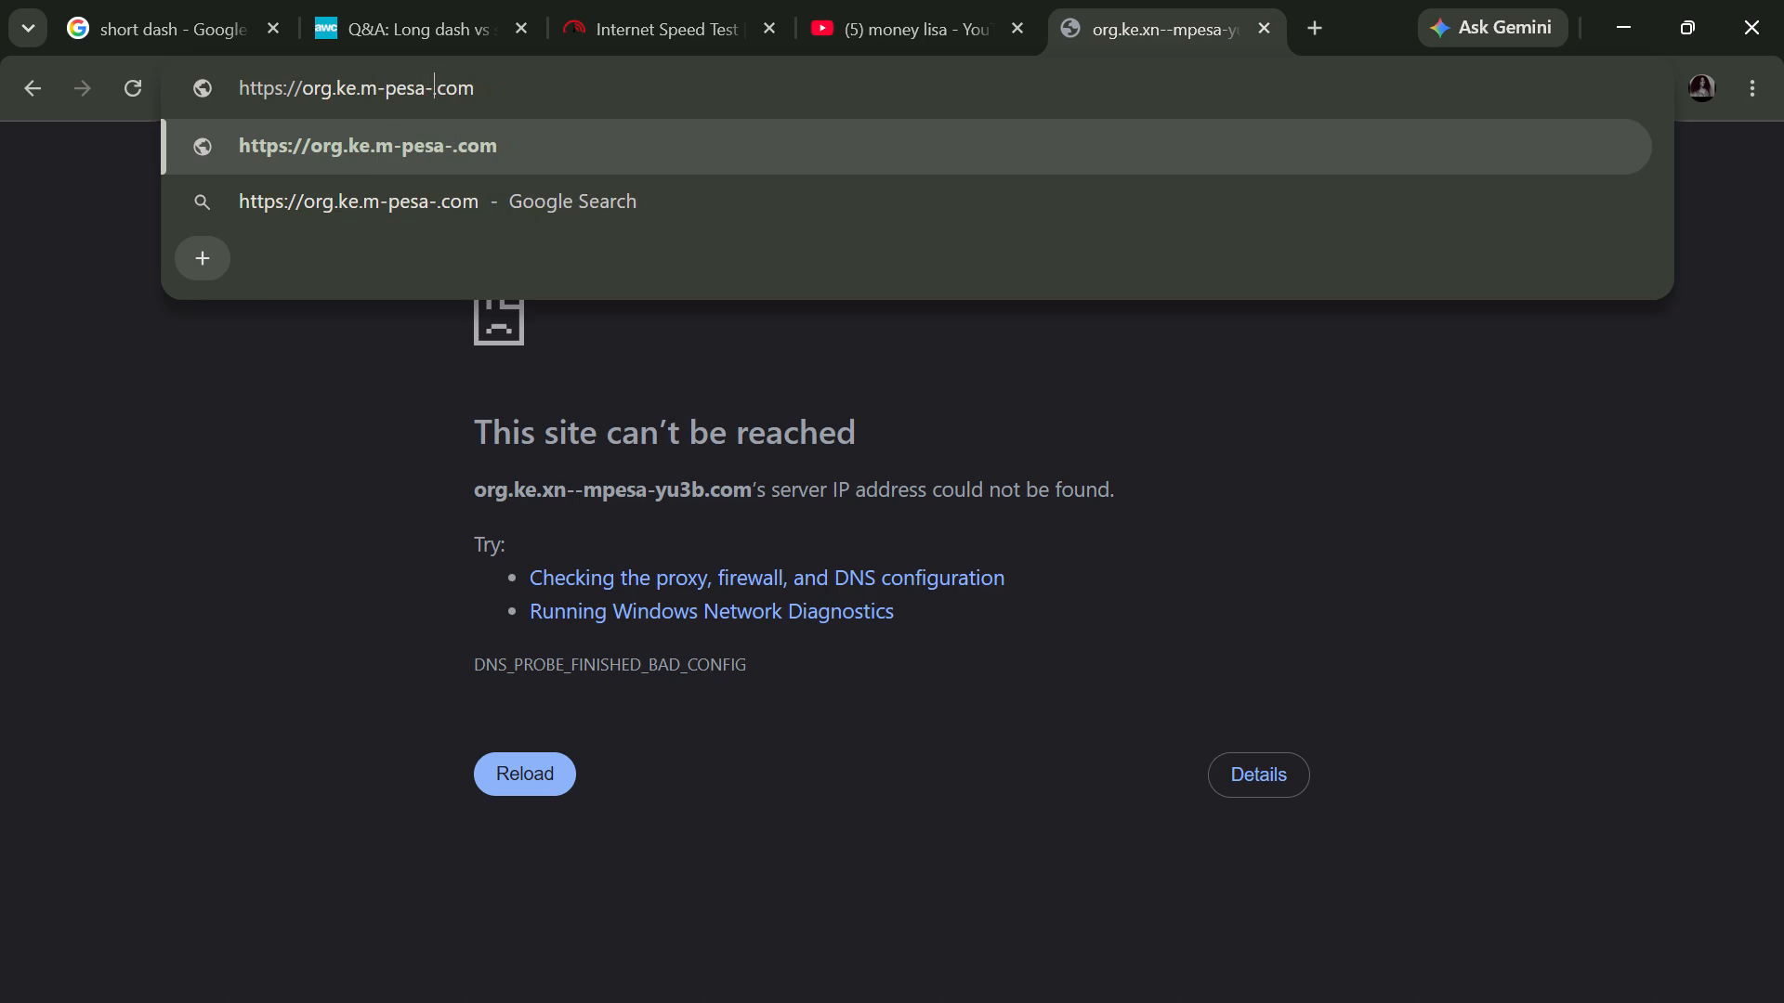
key(BackSpace)
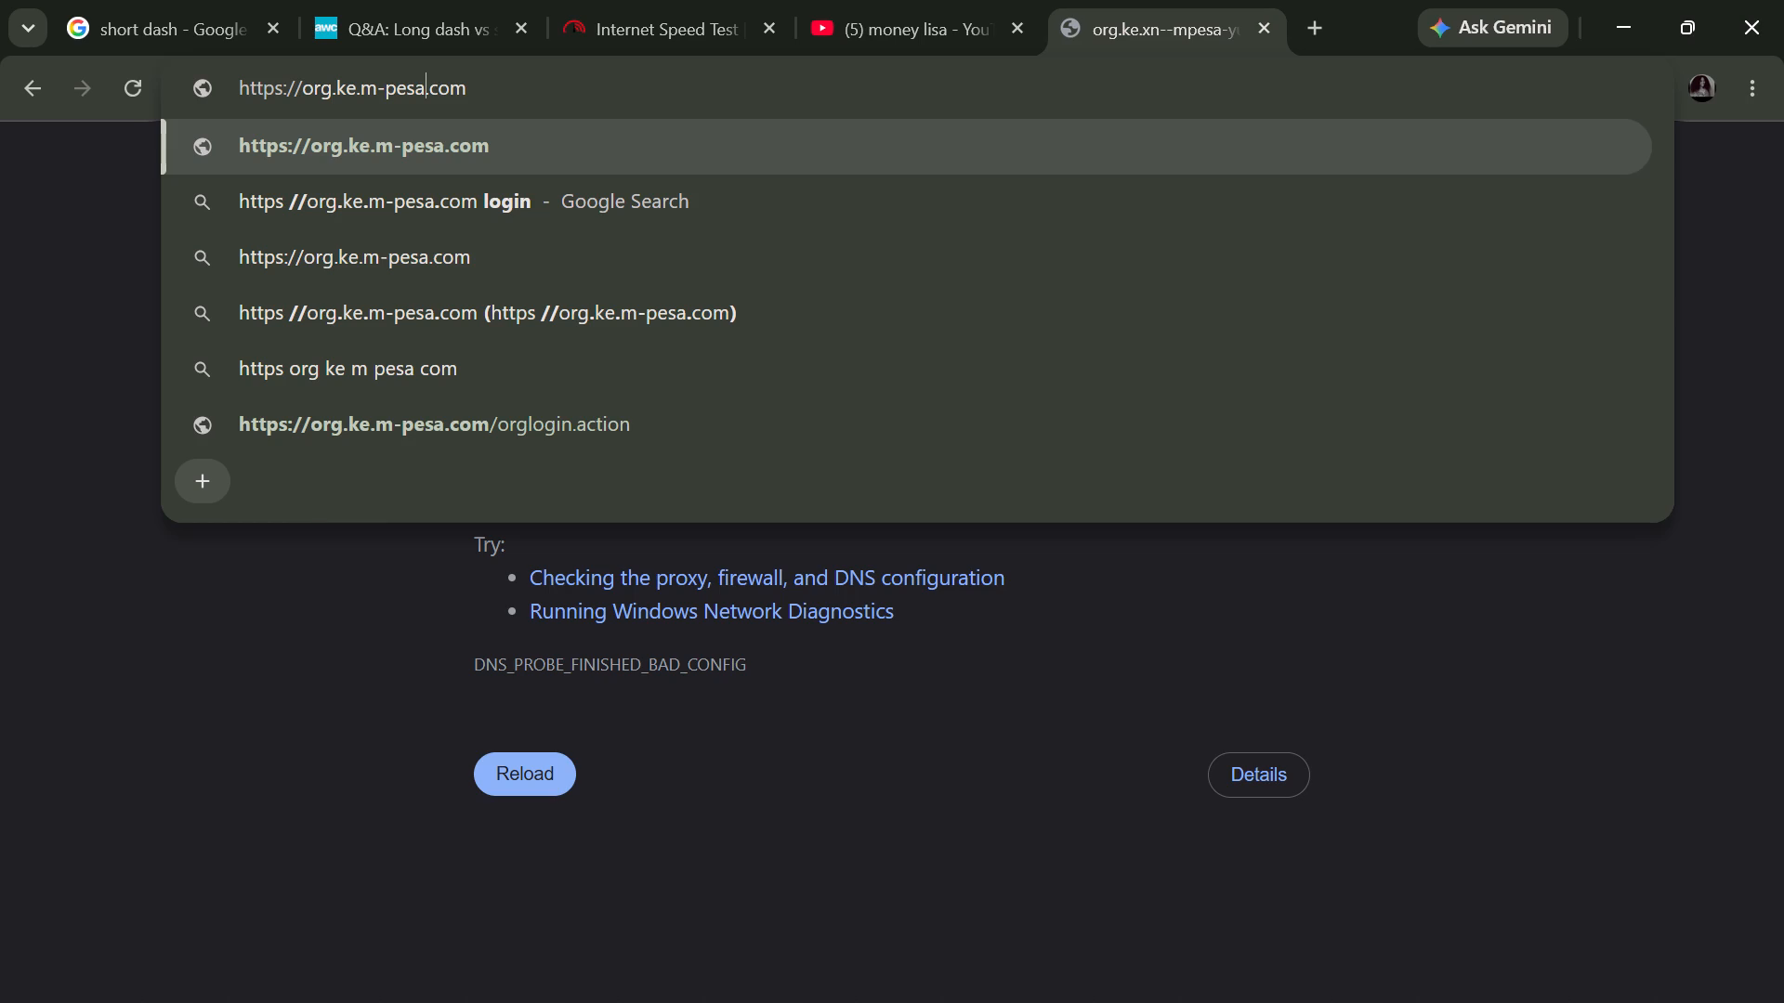
key(ctrl+a)
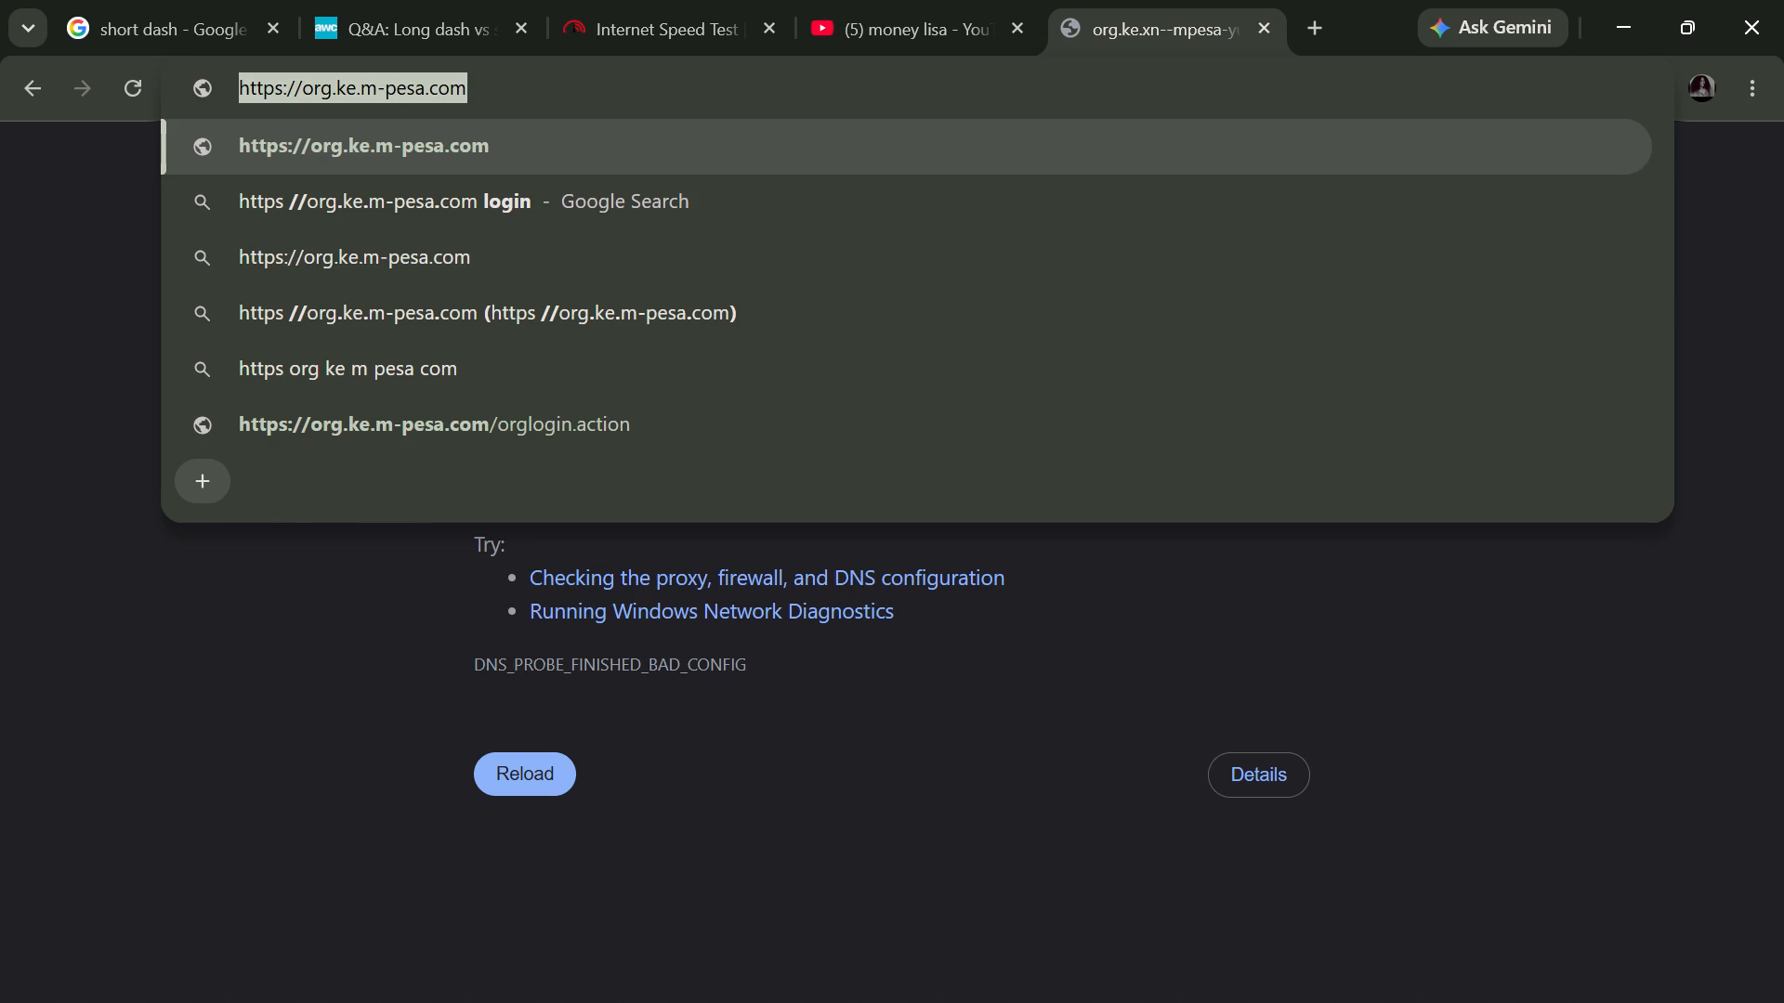
key(ctrl+c)
key(ctrl+c)
key(ctrl+Return)
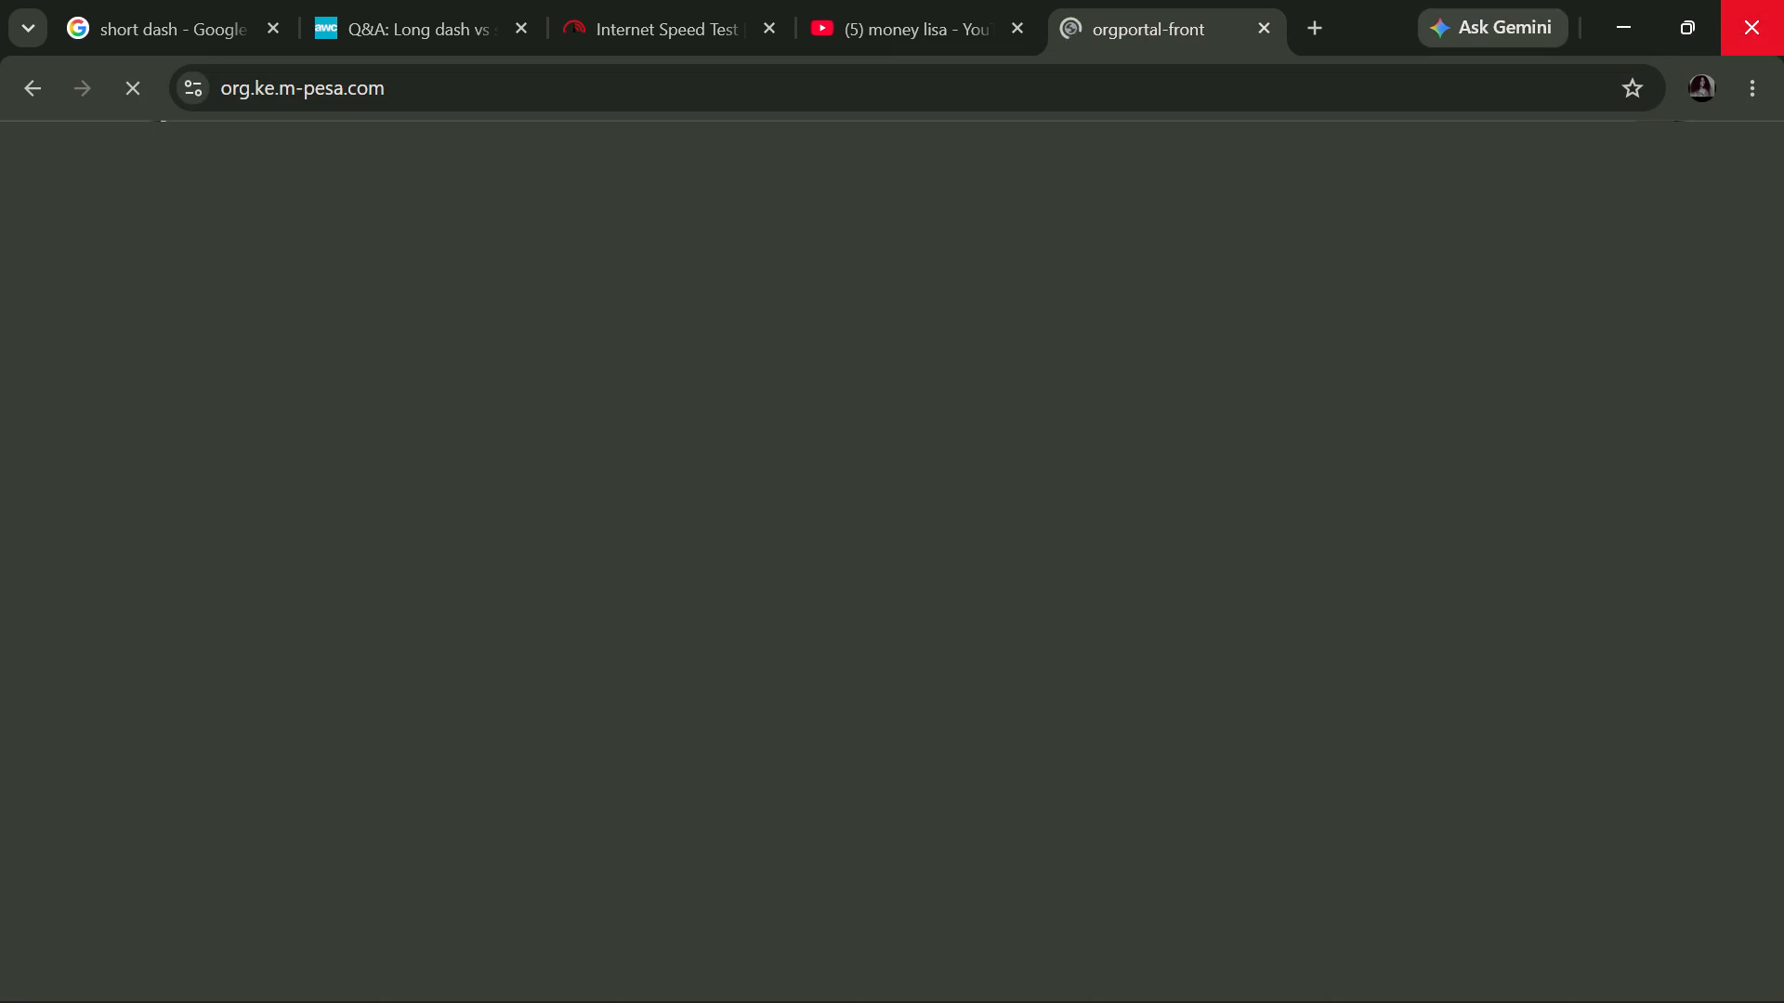
Restore the Chrome window to a smaller size, switch to Microsoft Edge, and start it without signing in or syncing data.
click(1680, 22)
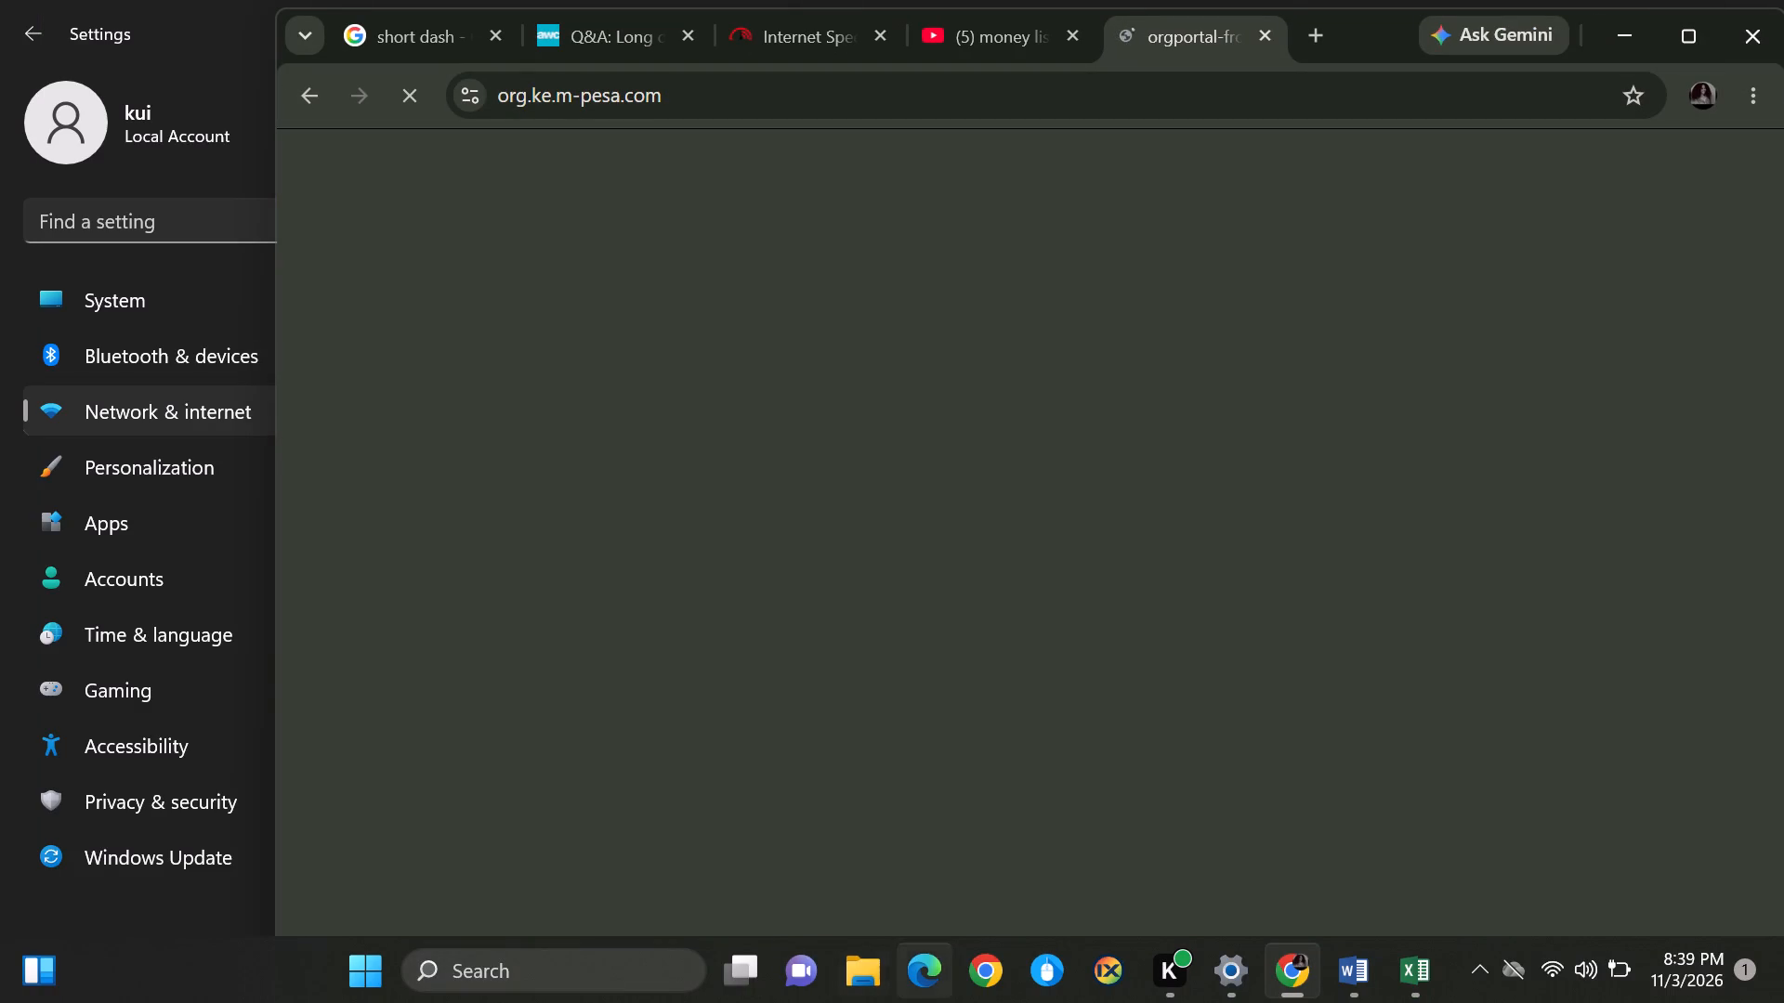
click(922, 978)
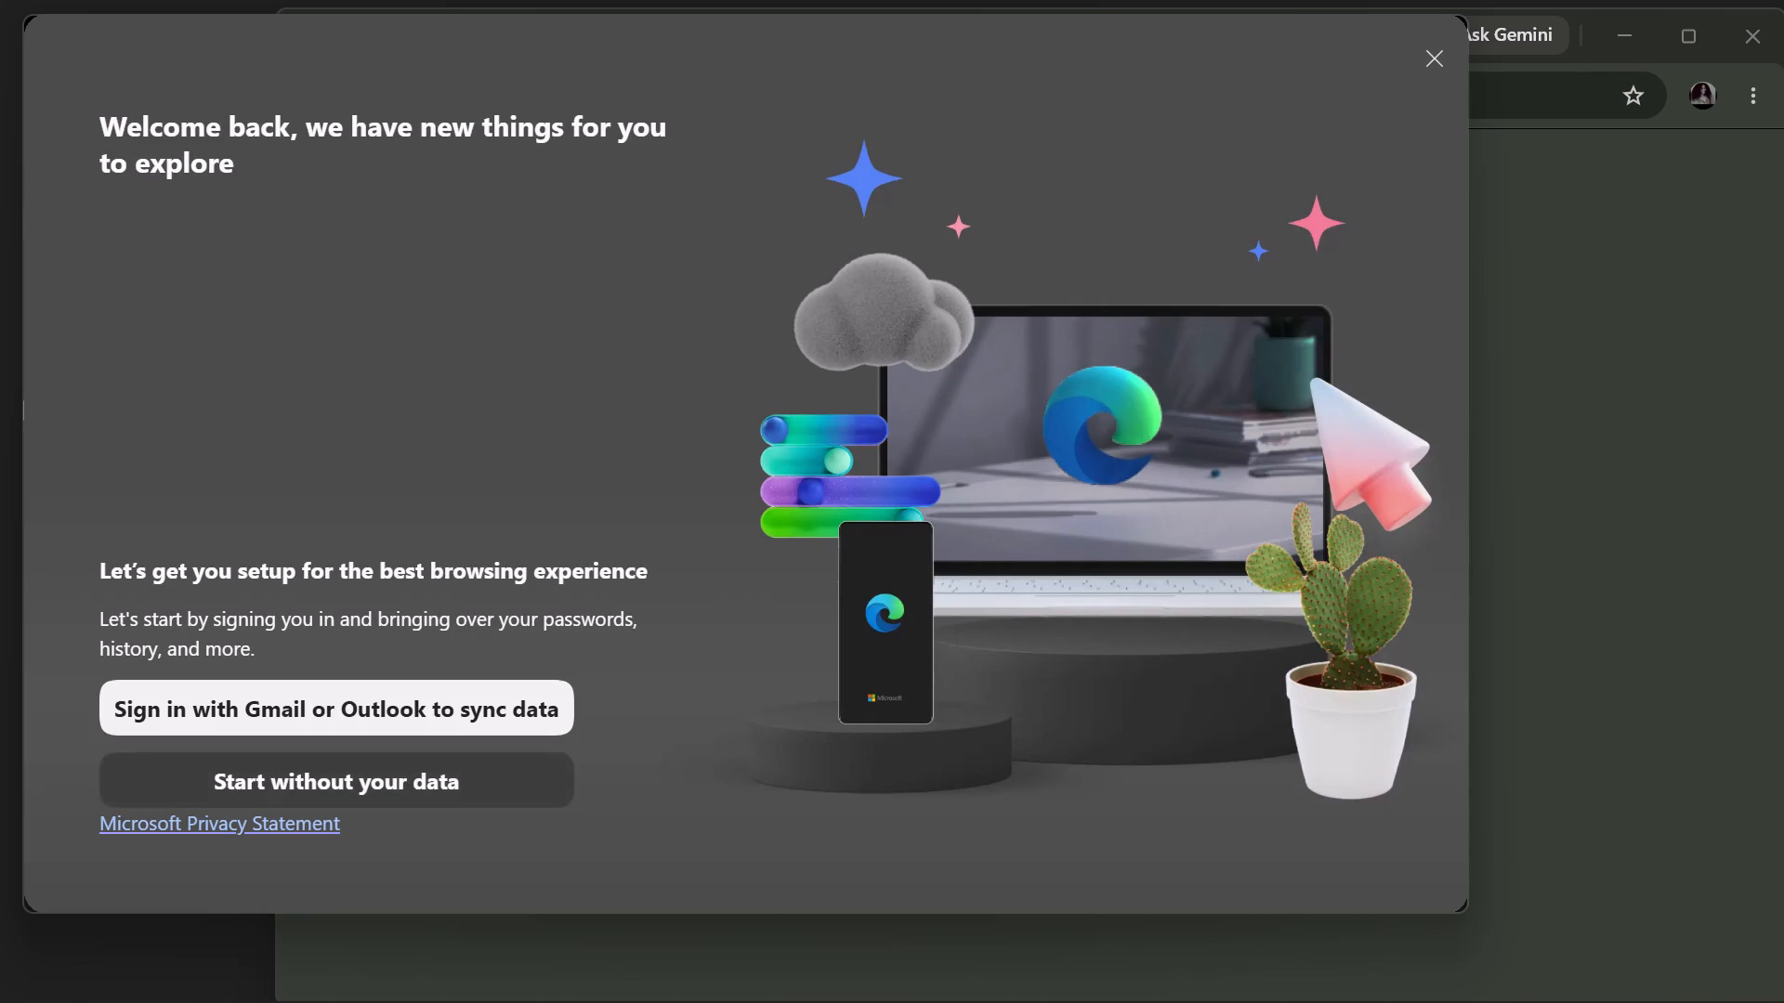
click(360, 775)
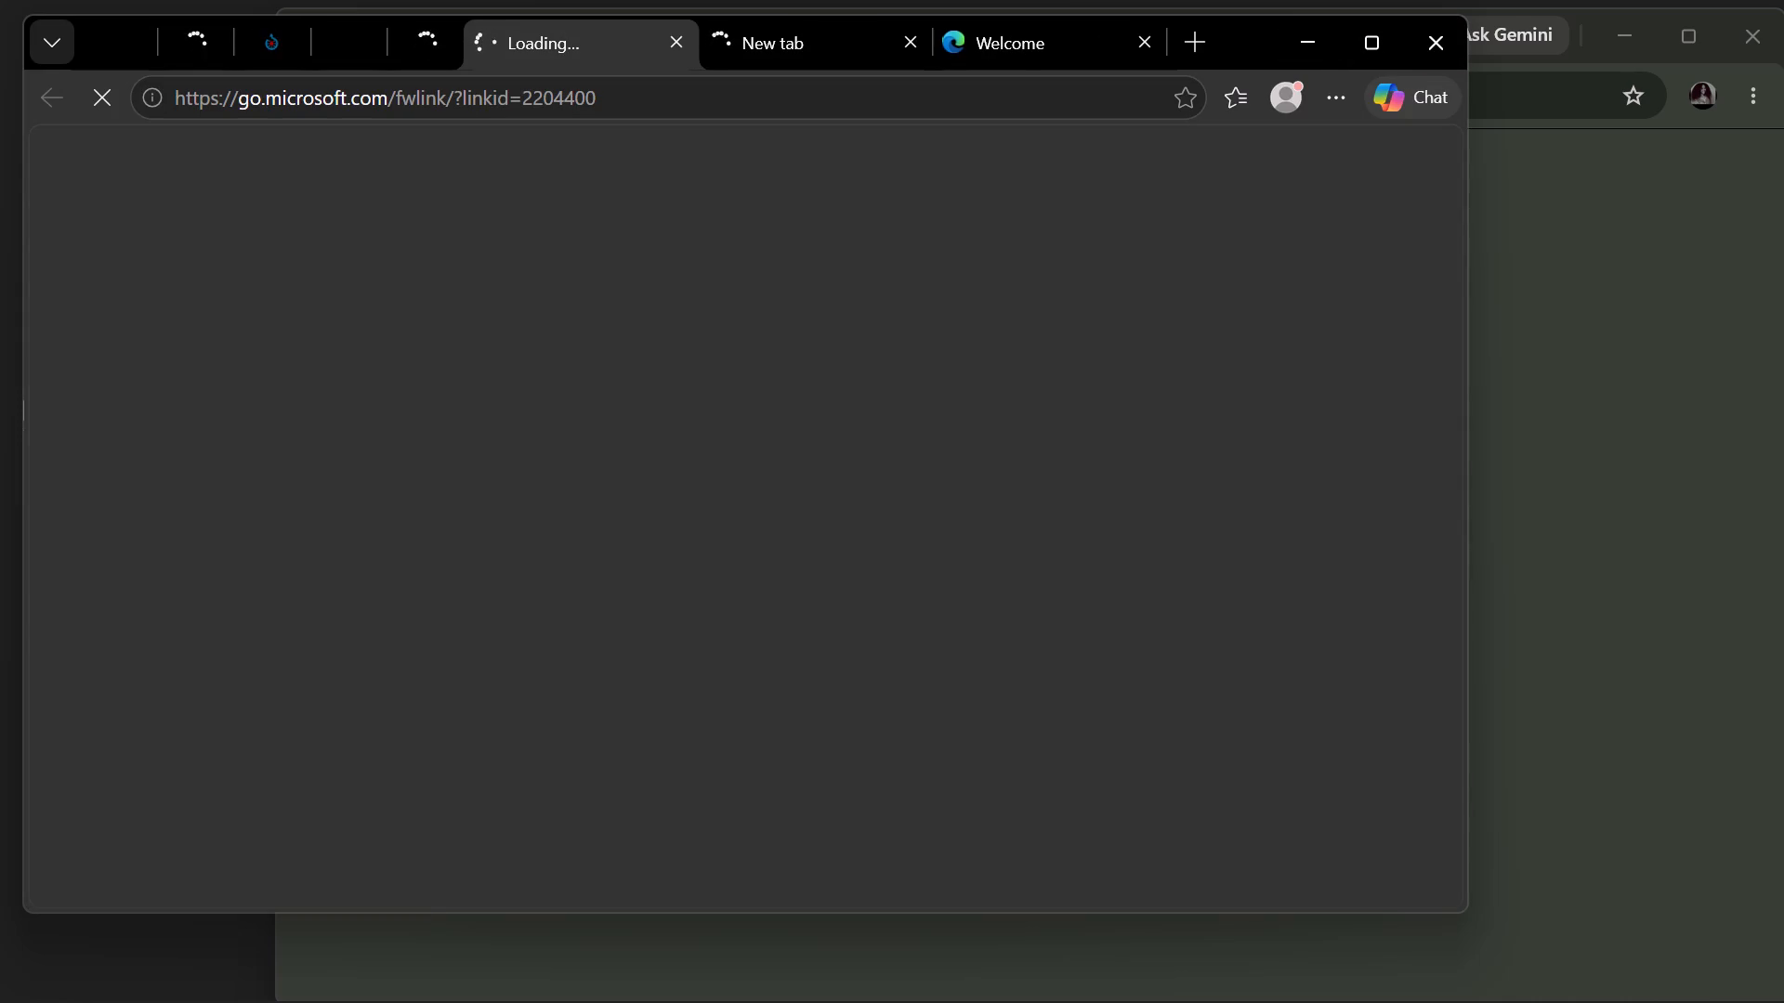
Snap the Edge window to the left half of the desktop.
drag(1259, 33, 1, 108)
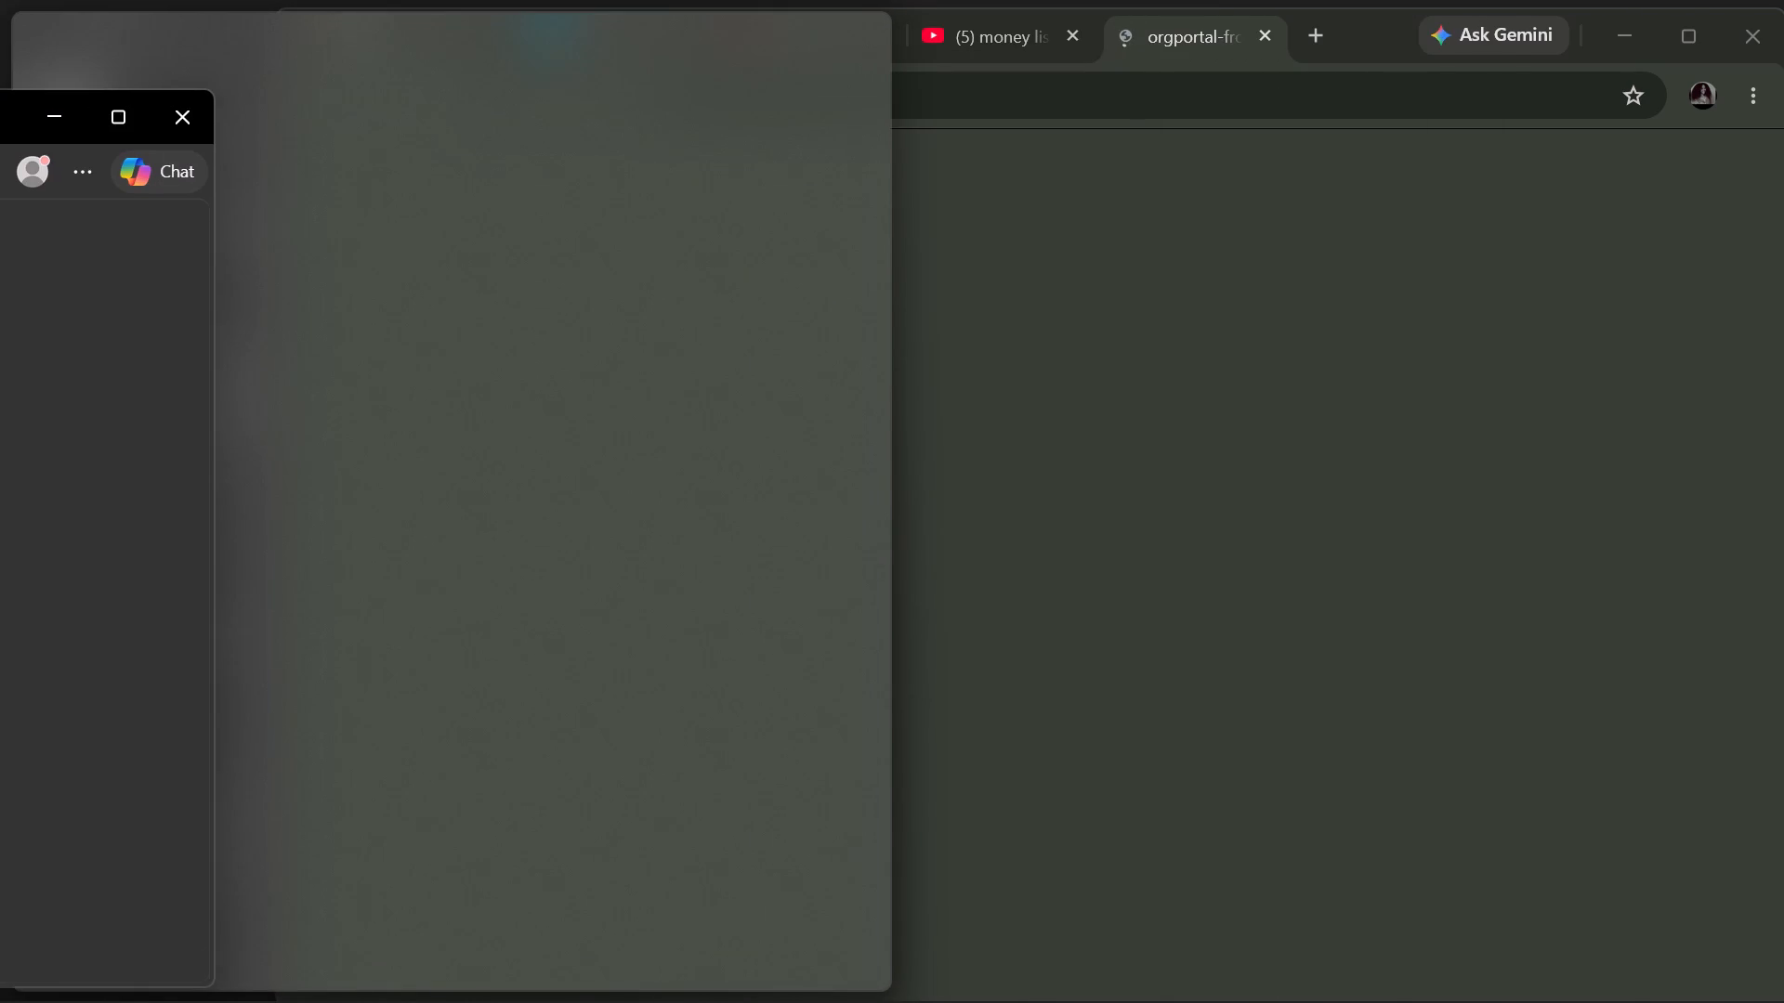
drag(1, 108, 0, 137)
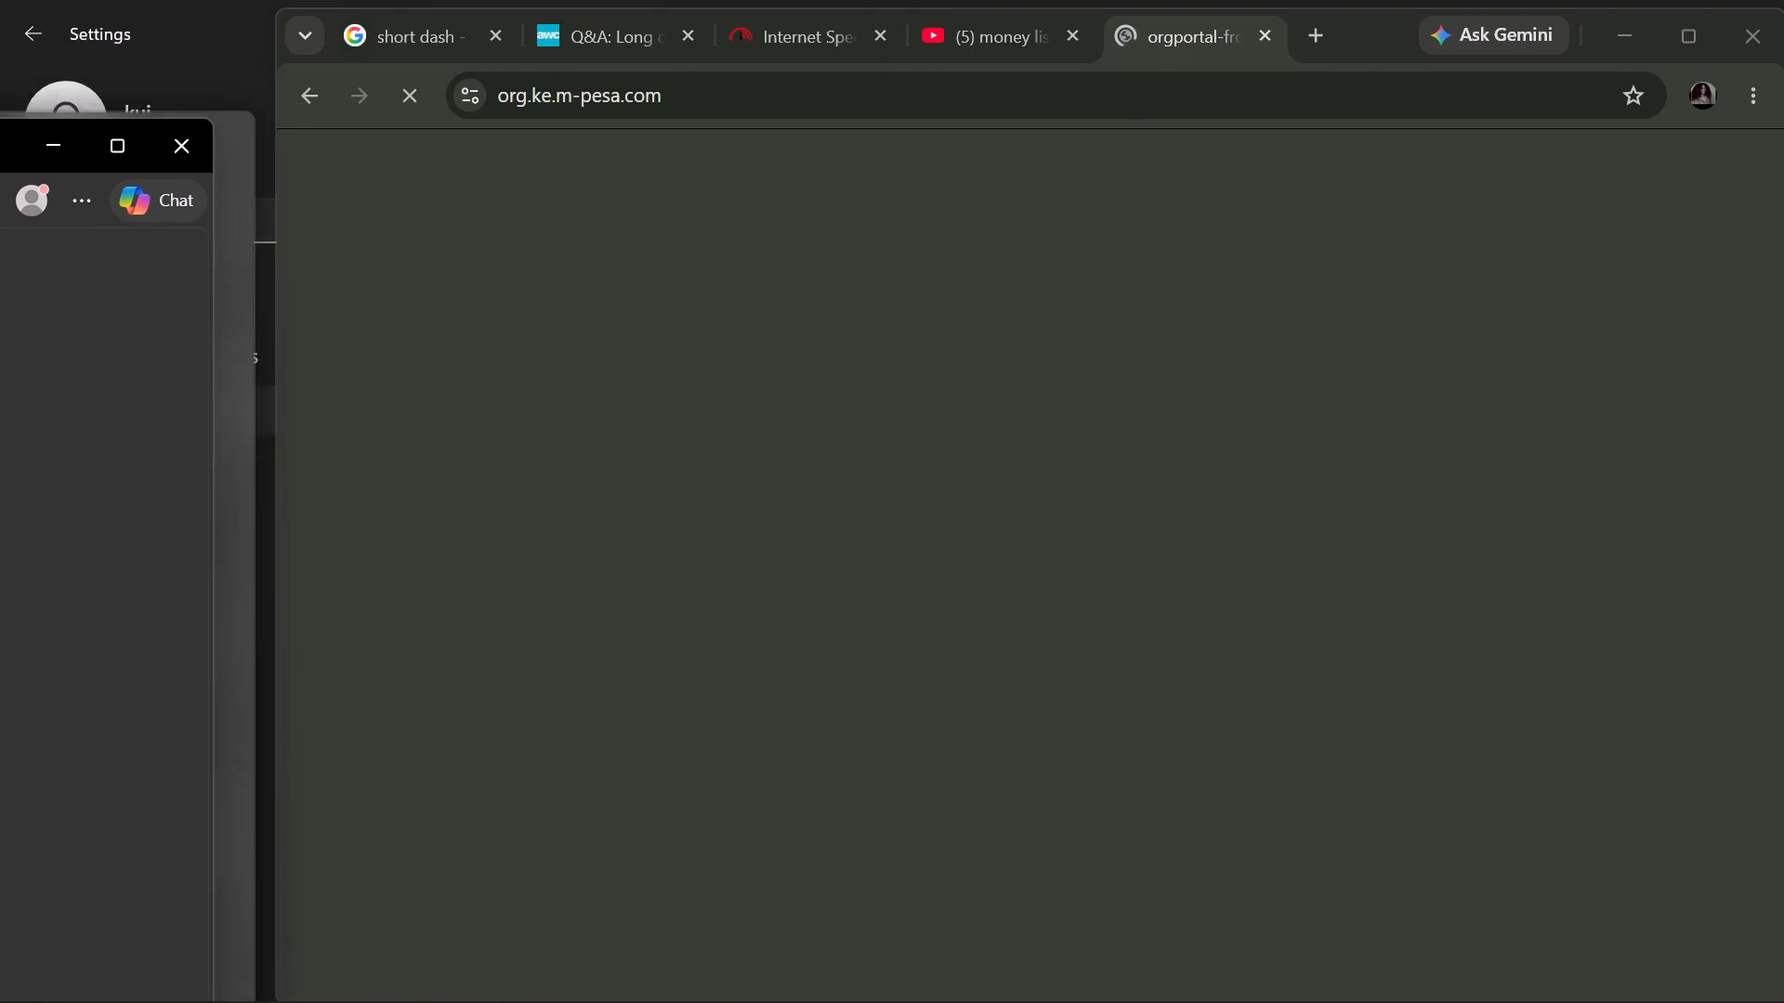
drag(0, 137, 0, 185)
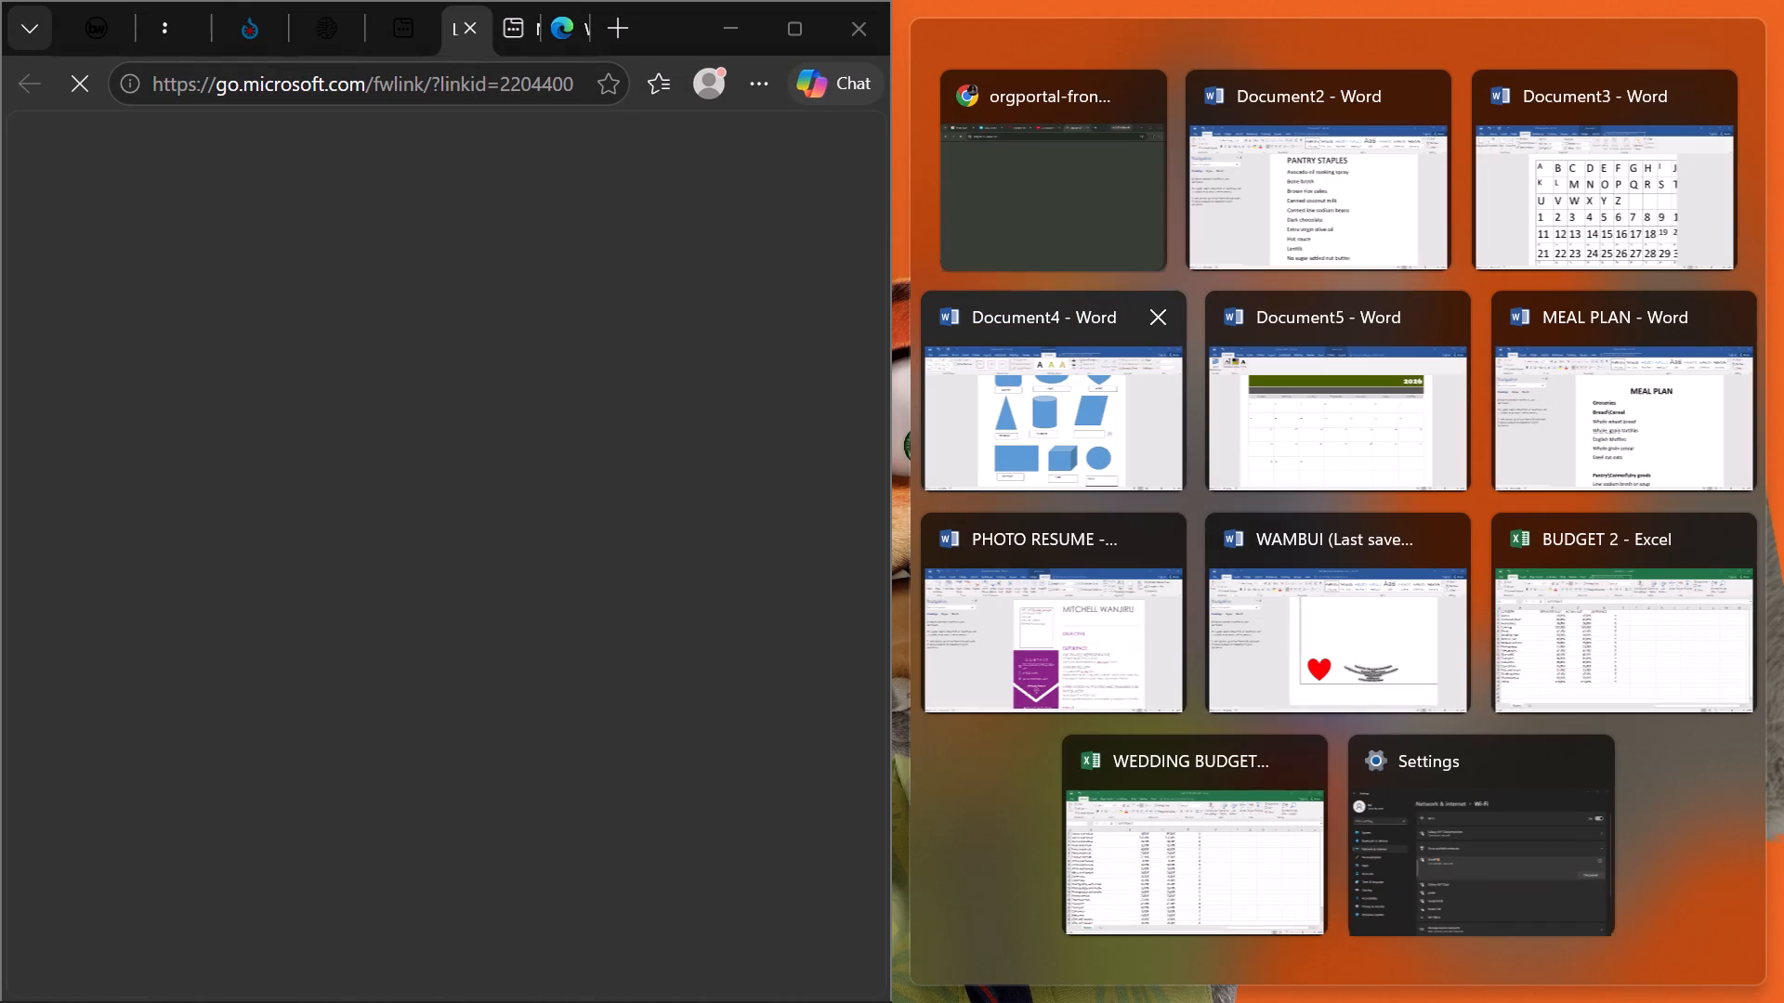
Fill the other half of the split screen with the Chrome window, beside Microsoft Edge.
click(999, 148)
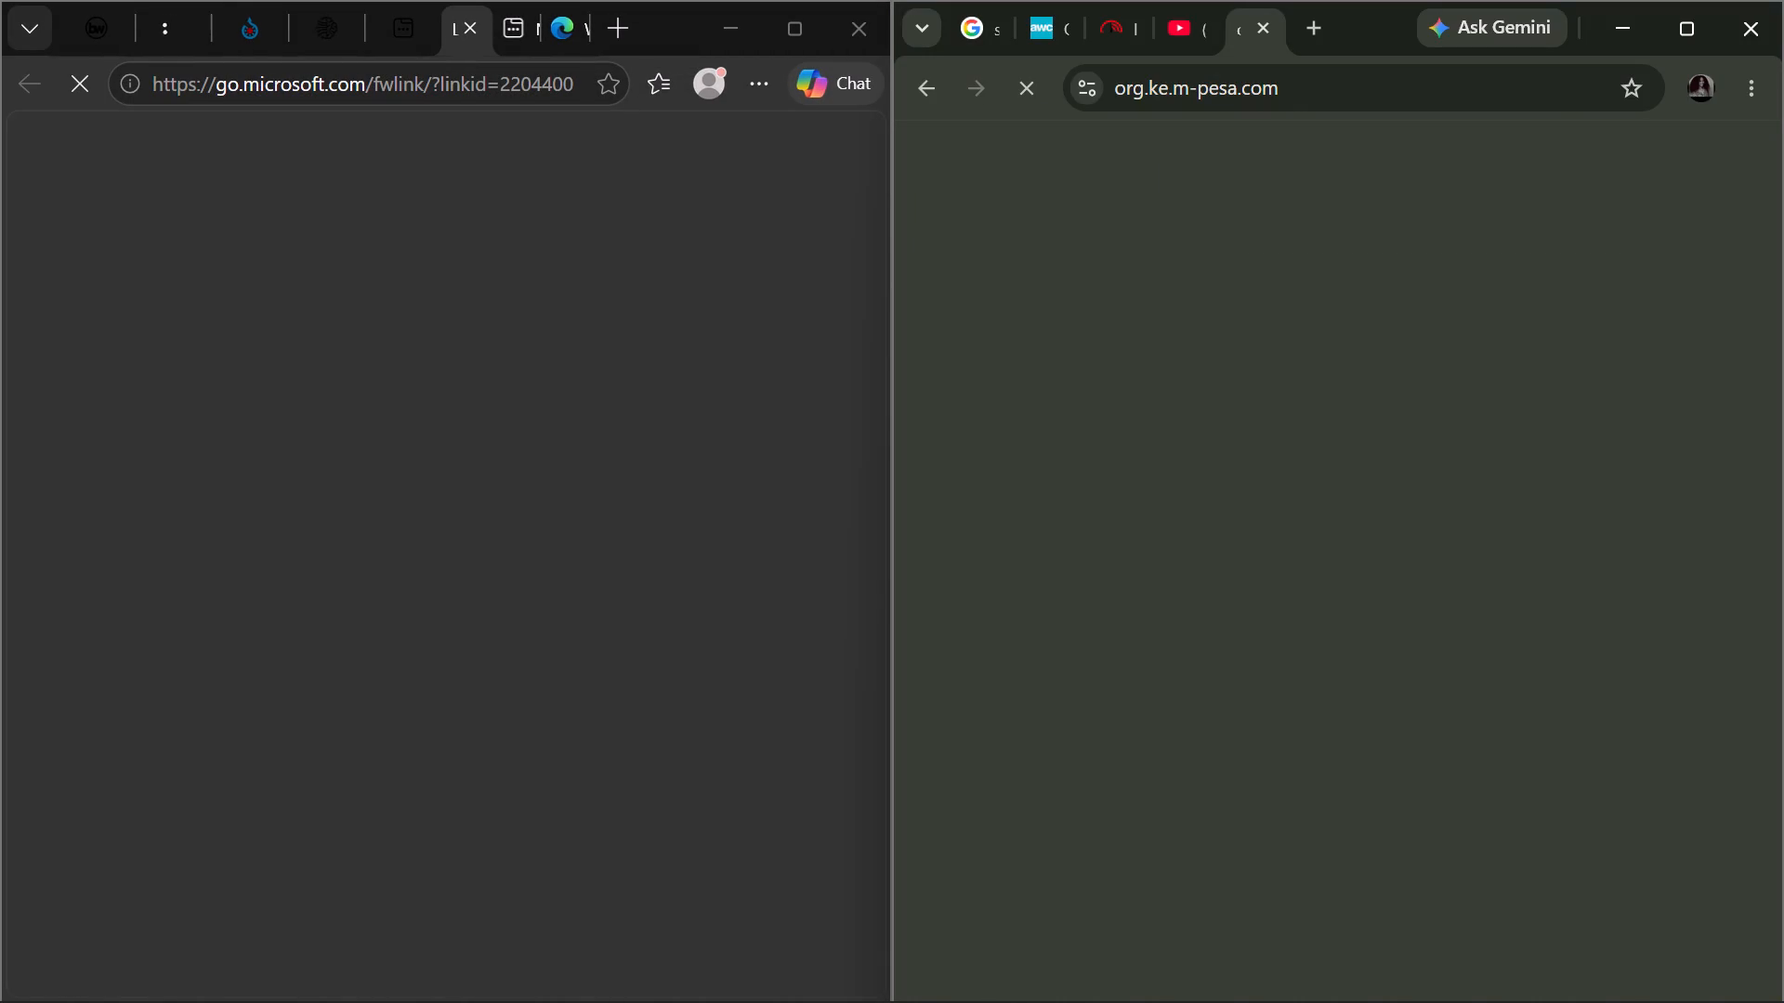
click(620, 39)
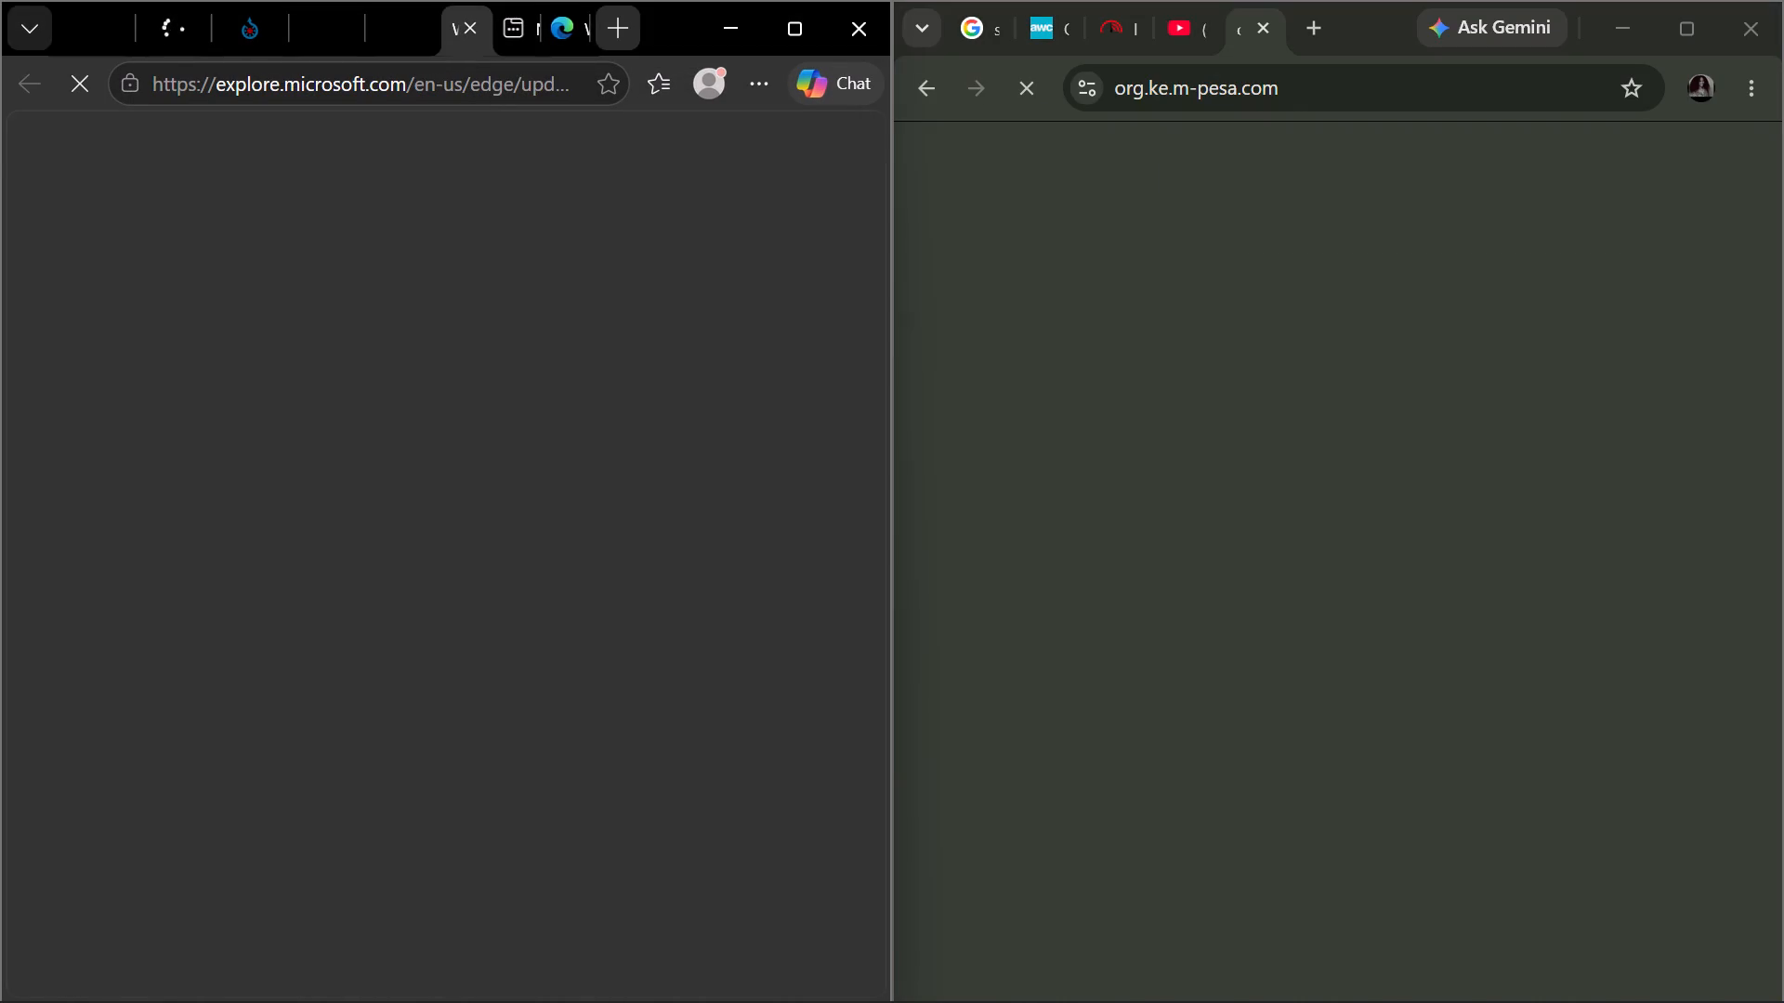
key(ctrl+v)
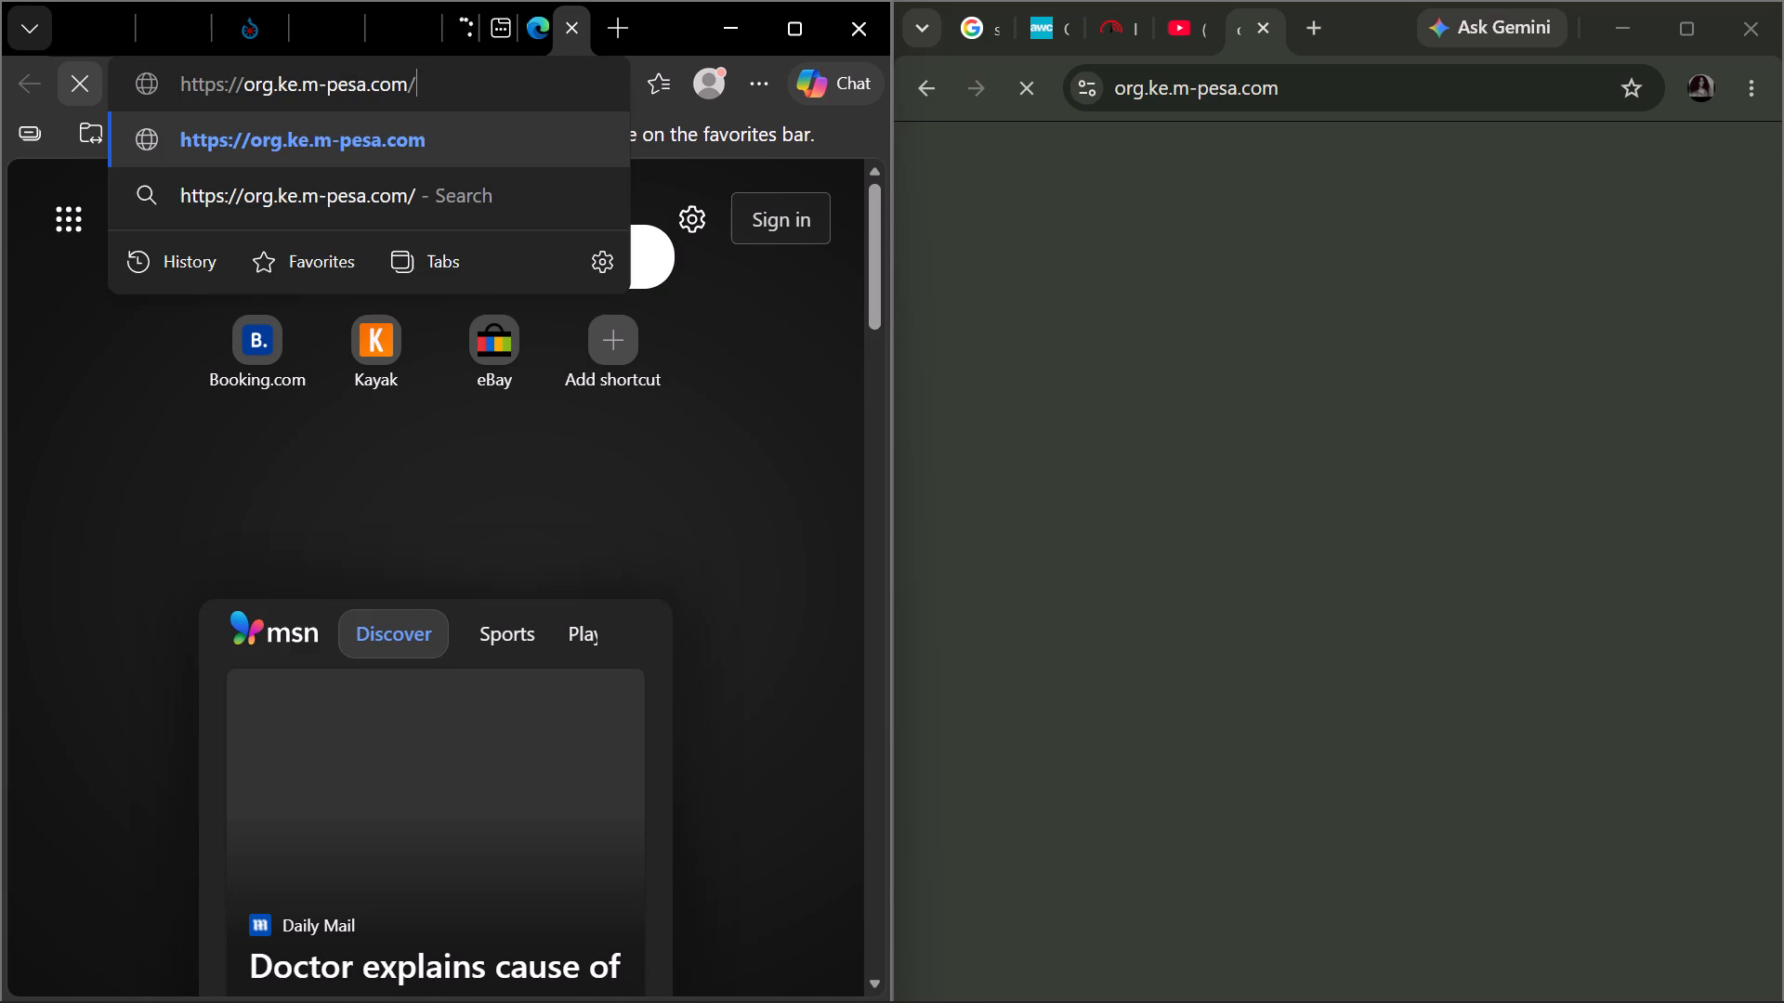
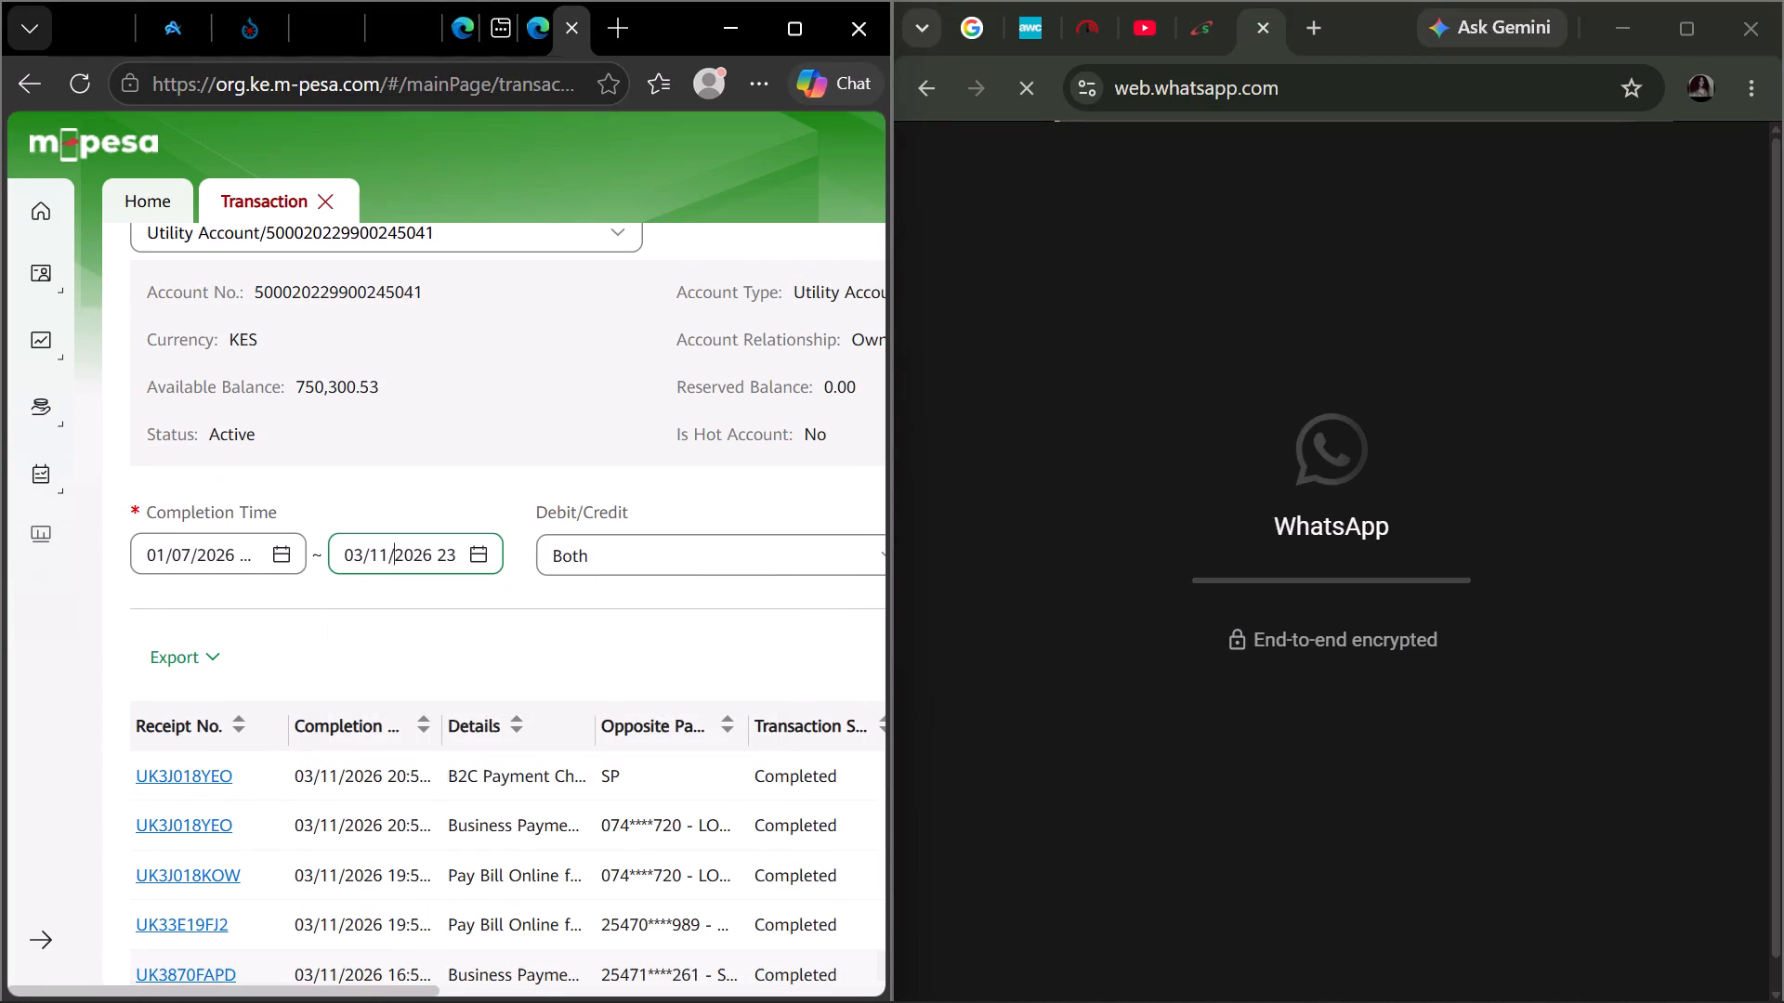
Export the utility account's transaction list for the chosen completion period from the M-Pesa account statement.
scroll(788, 758, down, 2)
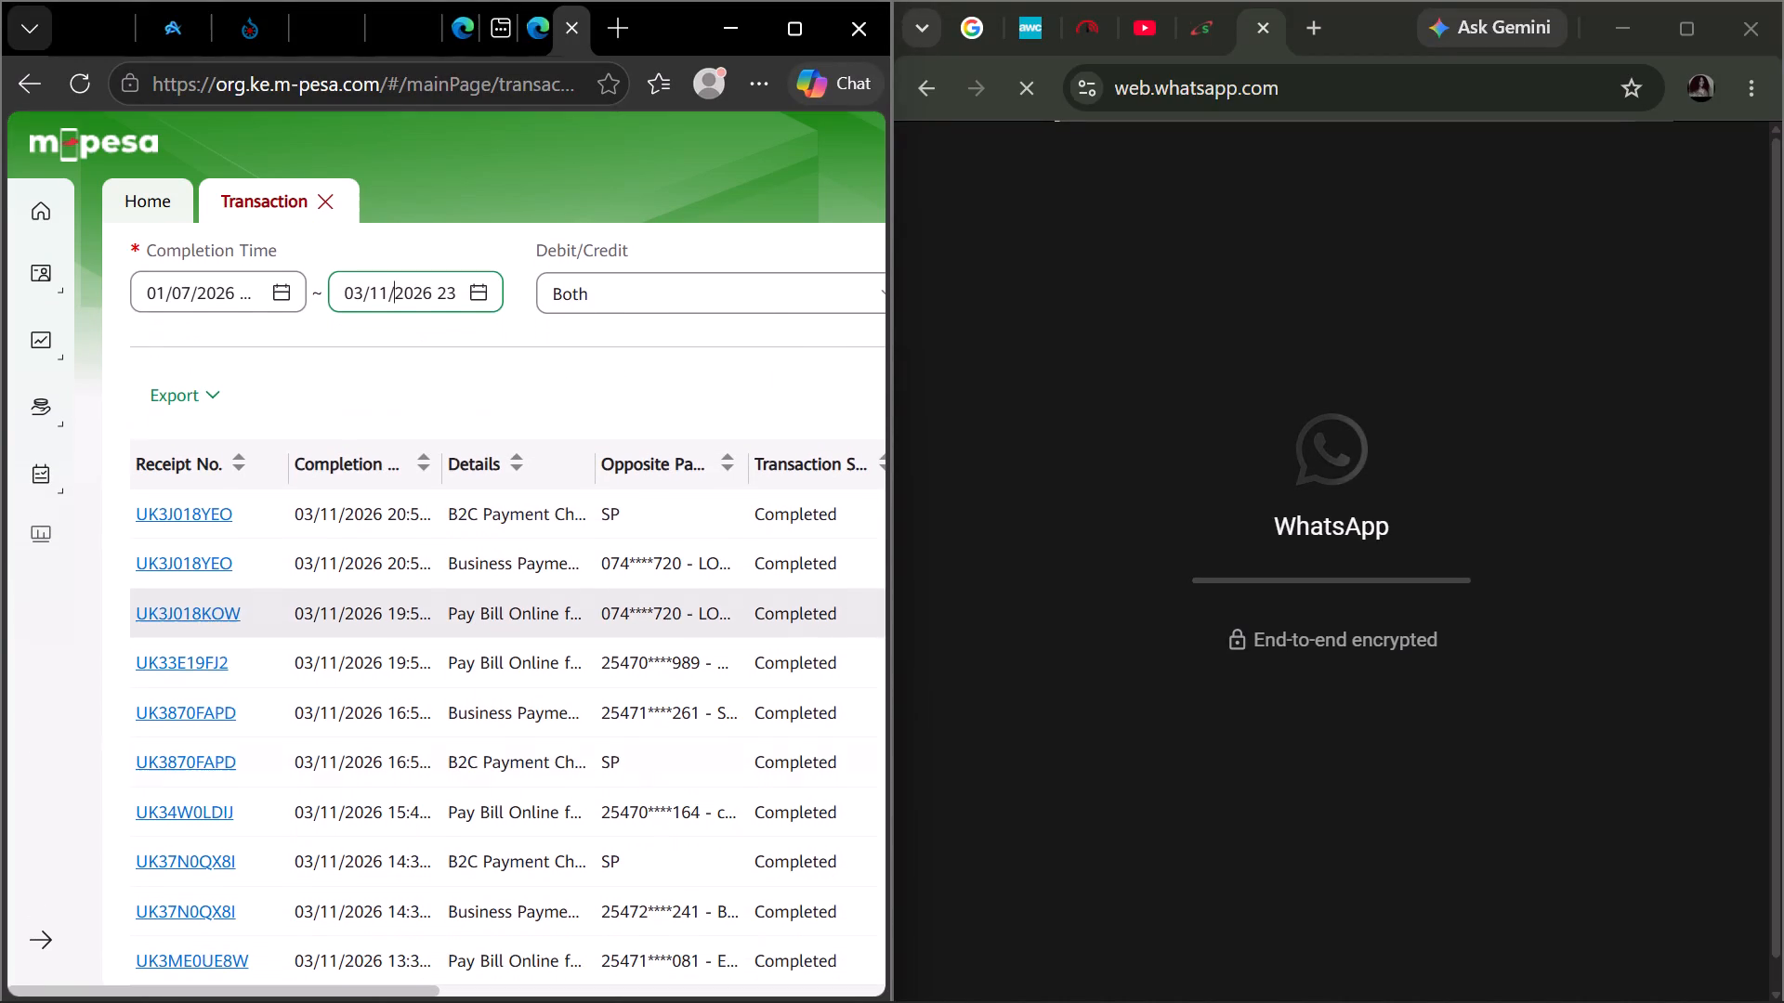
click(200, 387)
click(200, 577)
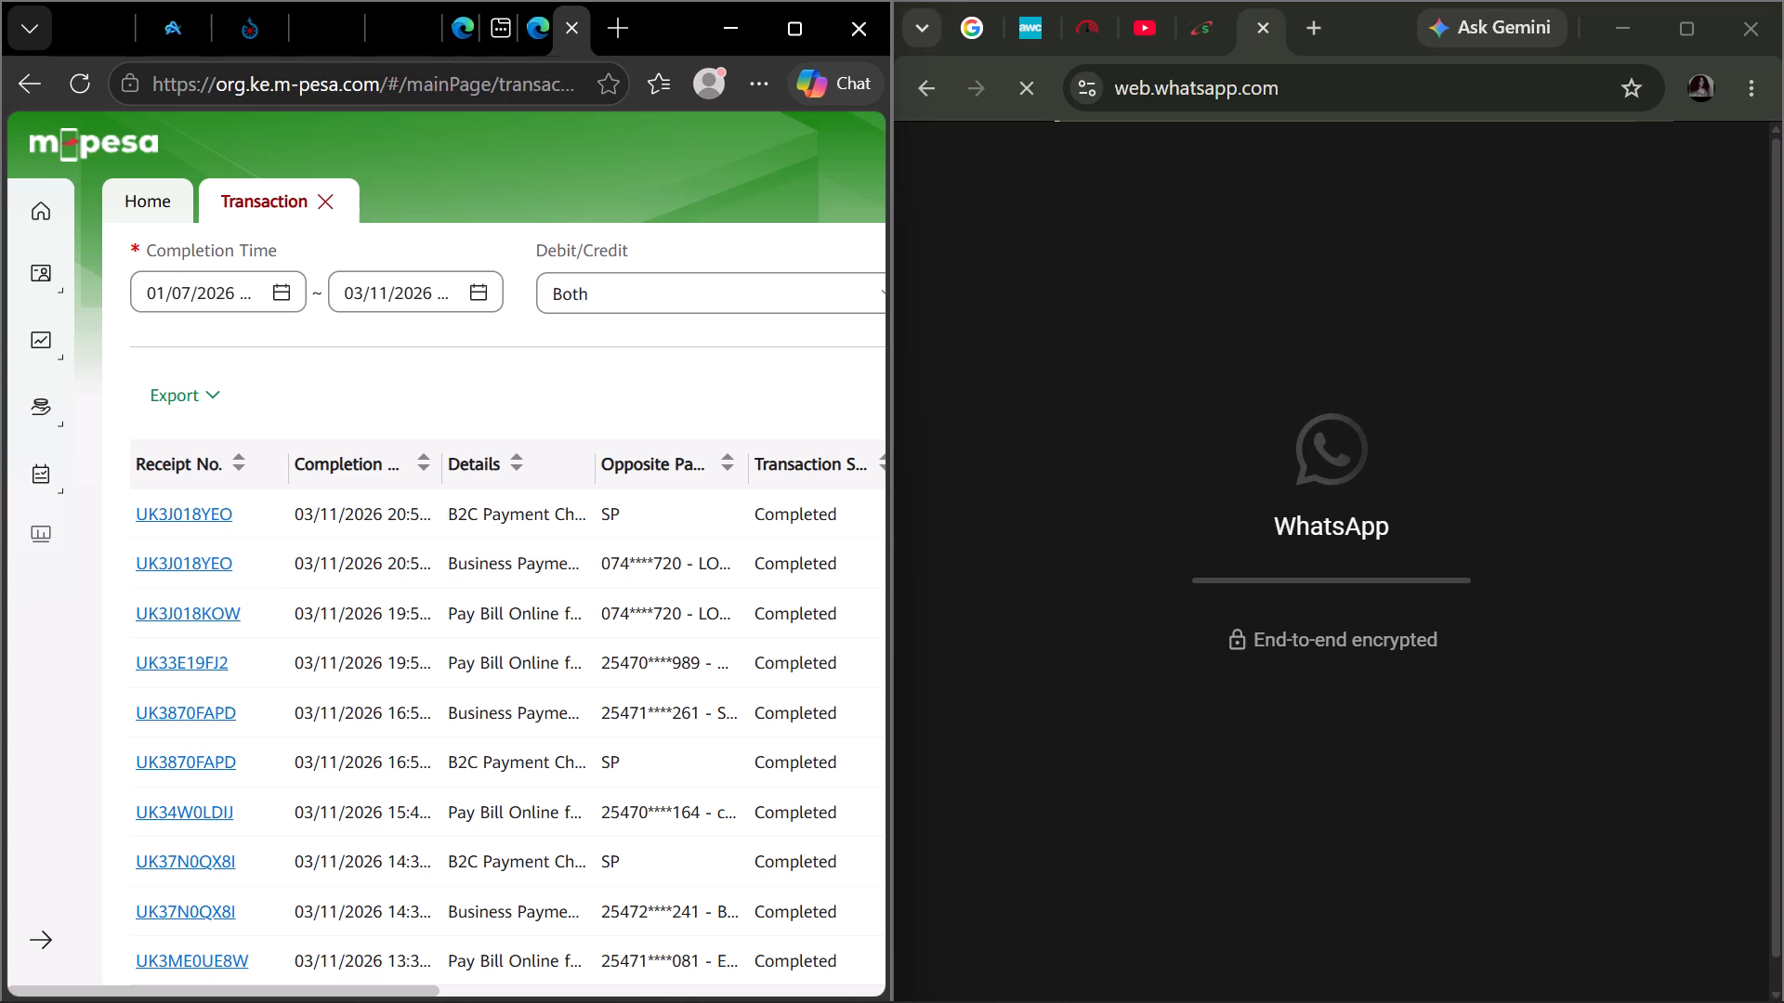
Maximize the Microsoft Edge window so the account statement's transaction table fills the whole screen.
scroll(296, 872, down, 1)
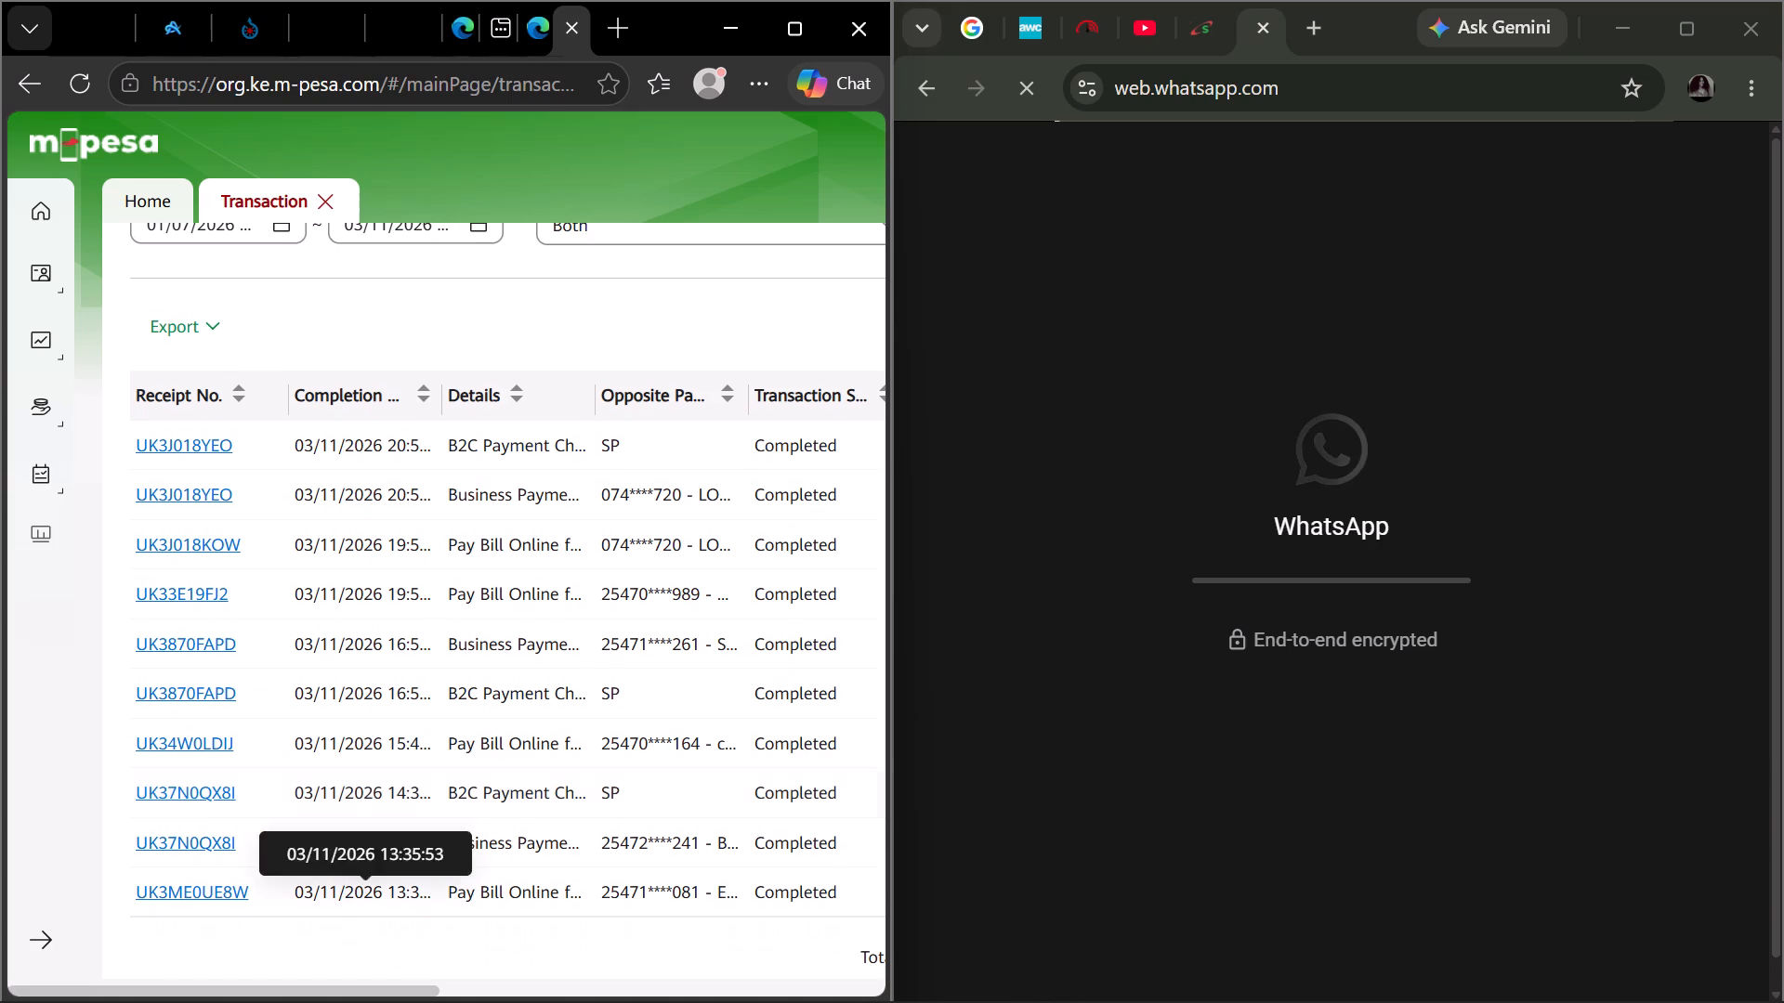
click(795, 31)
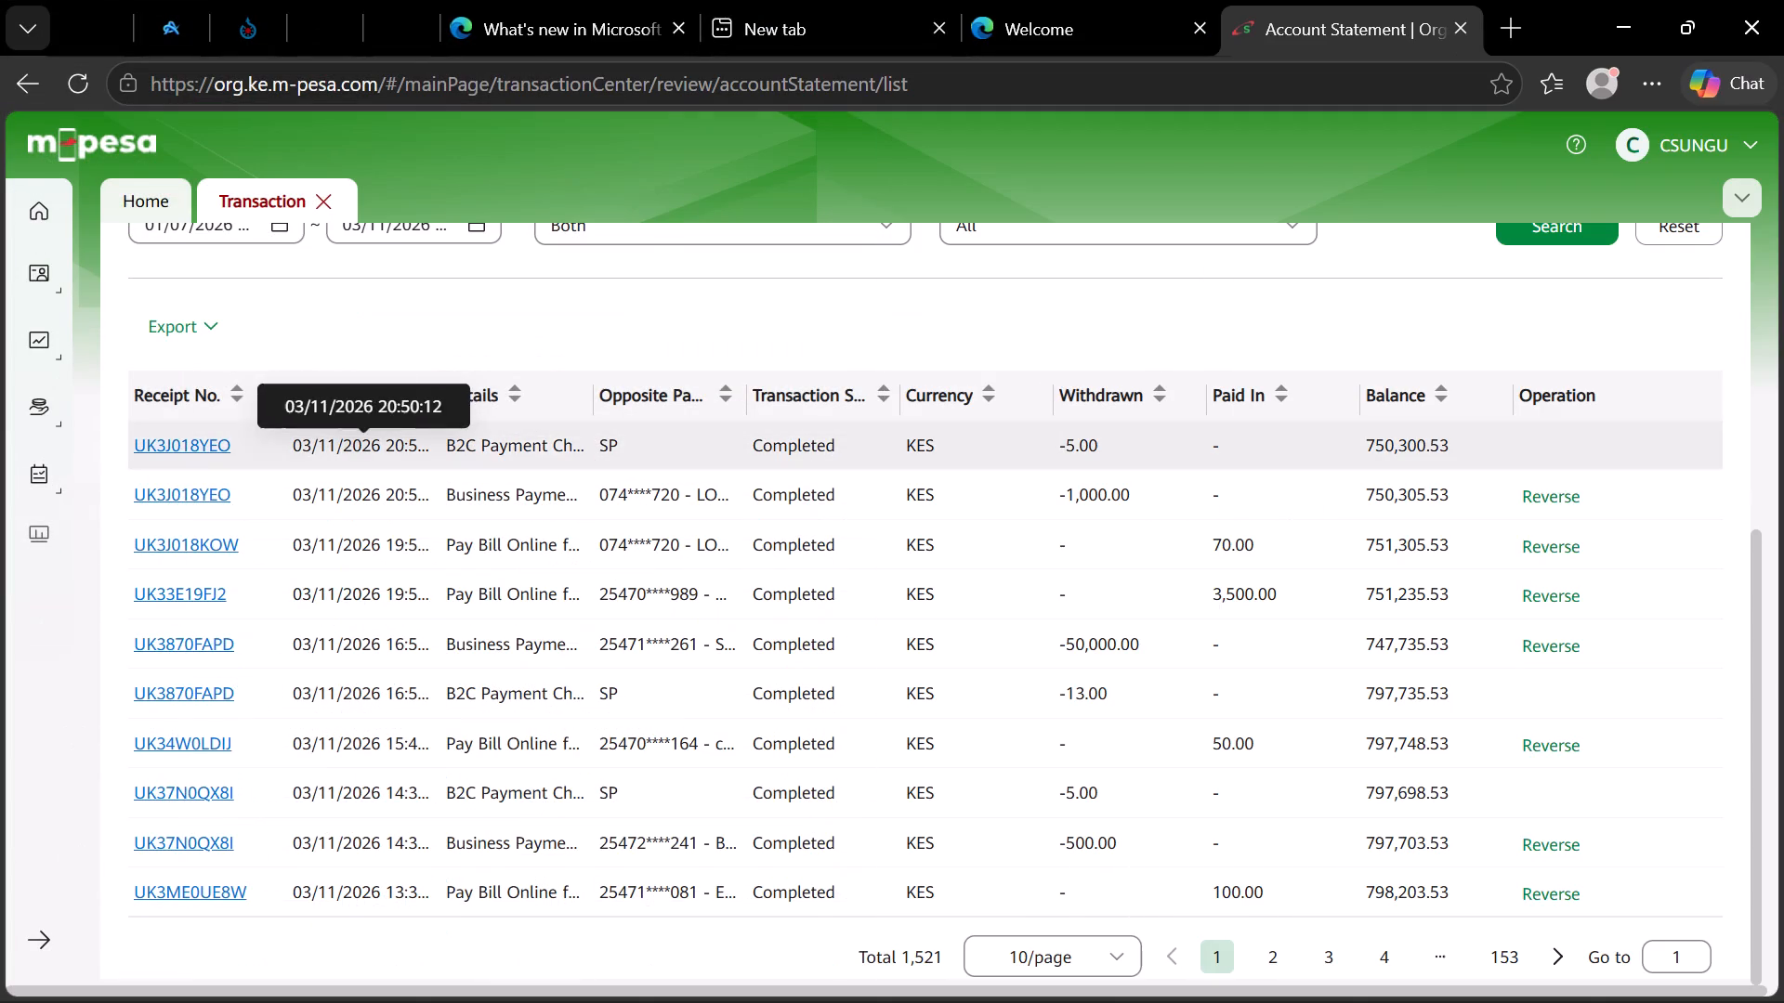
Export the Utility Account's statement transactions in PDF format.
click(208, 317)
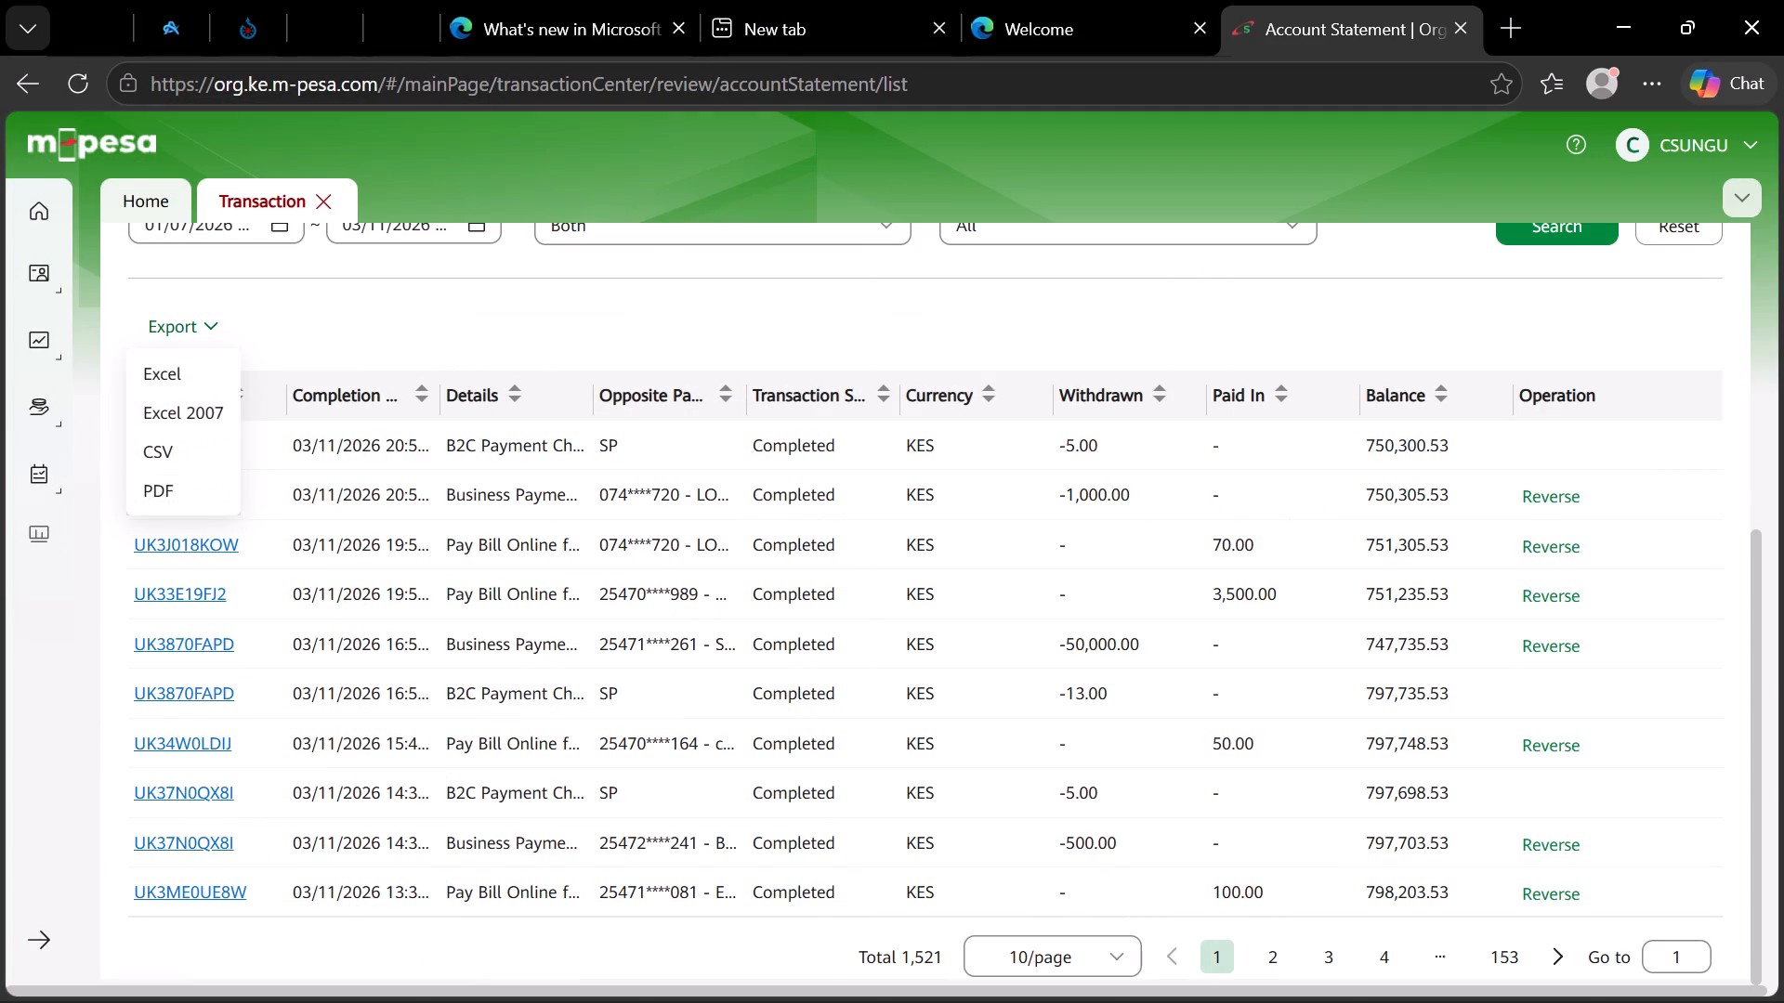
click(187, 493)
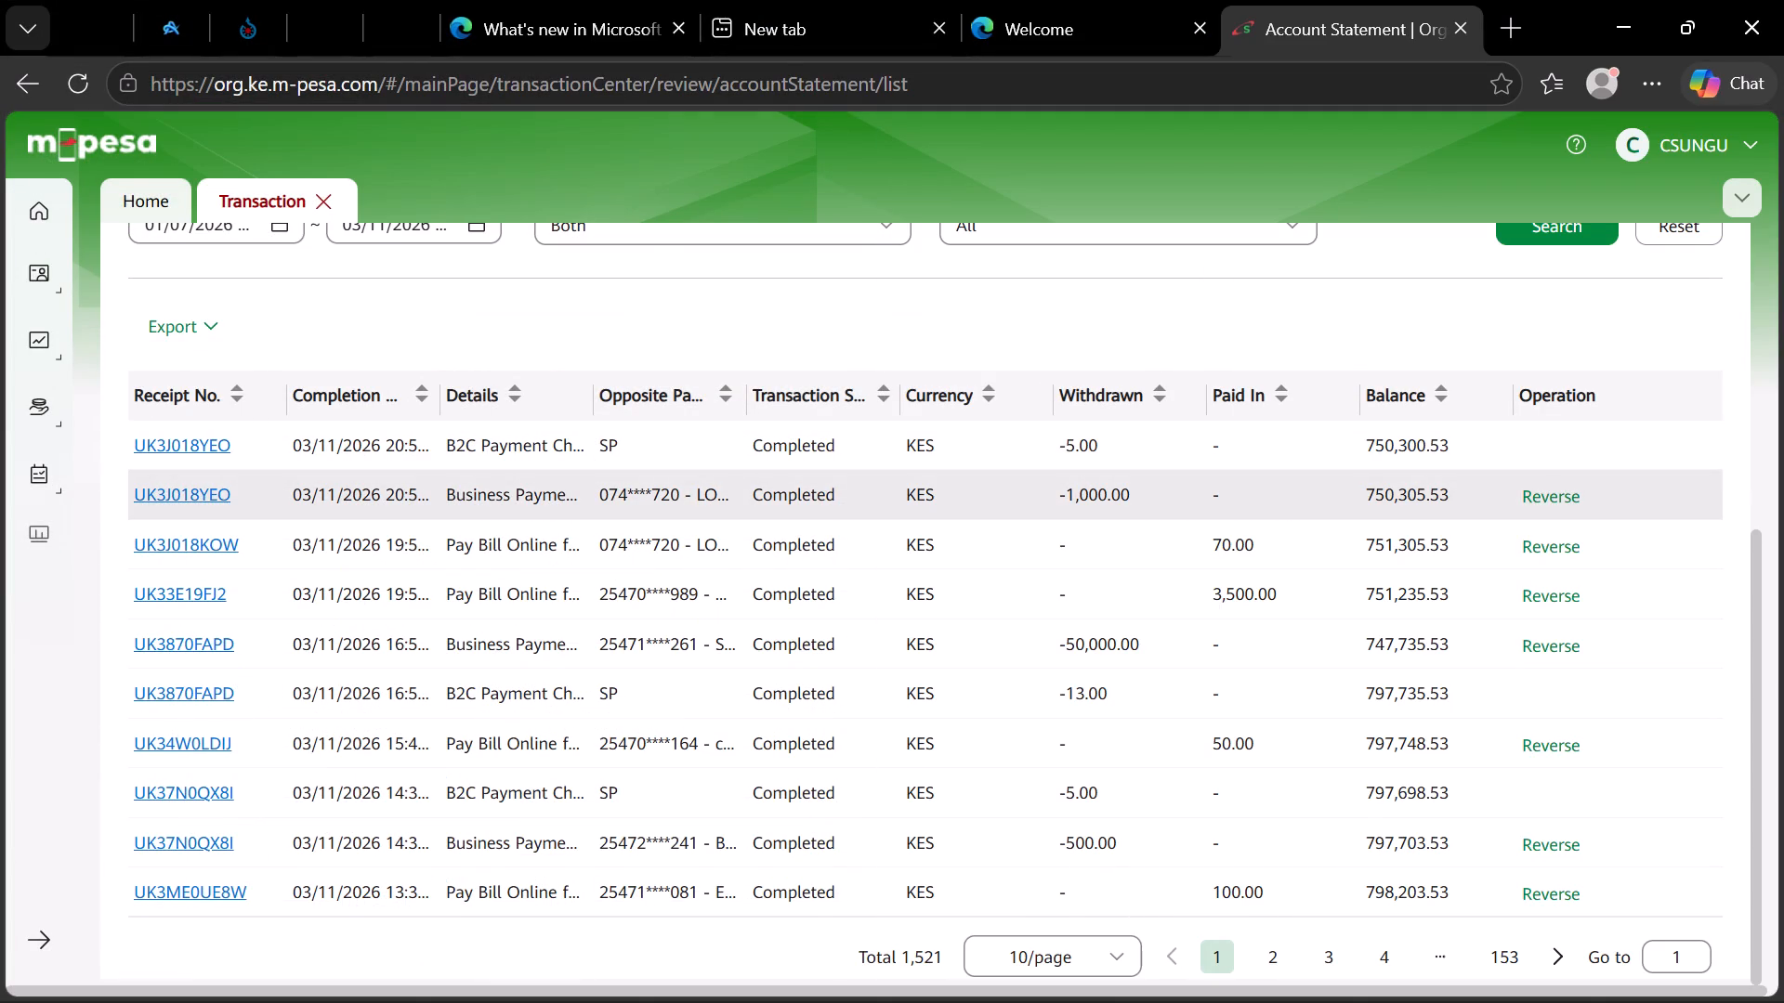
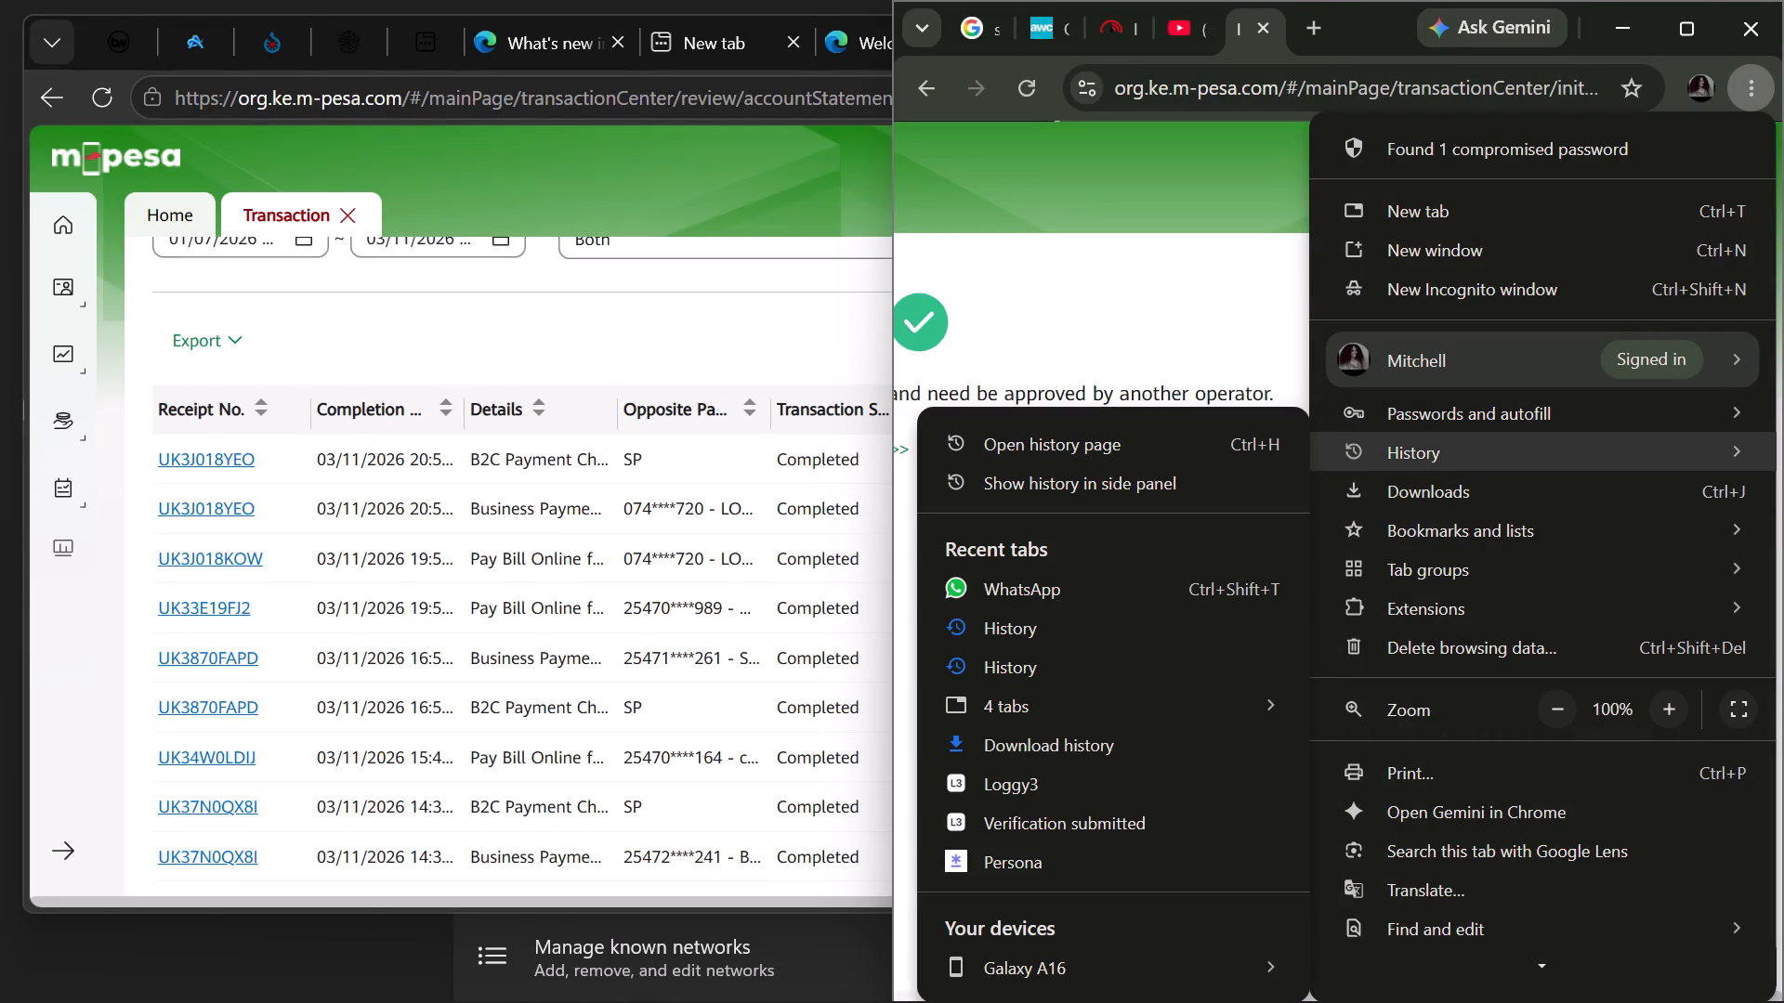
Delete the WhatsApp entry from Chrome's browsing history and return to the M-Pesa portal page.
click(1160, 434)
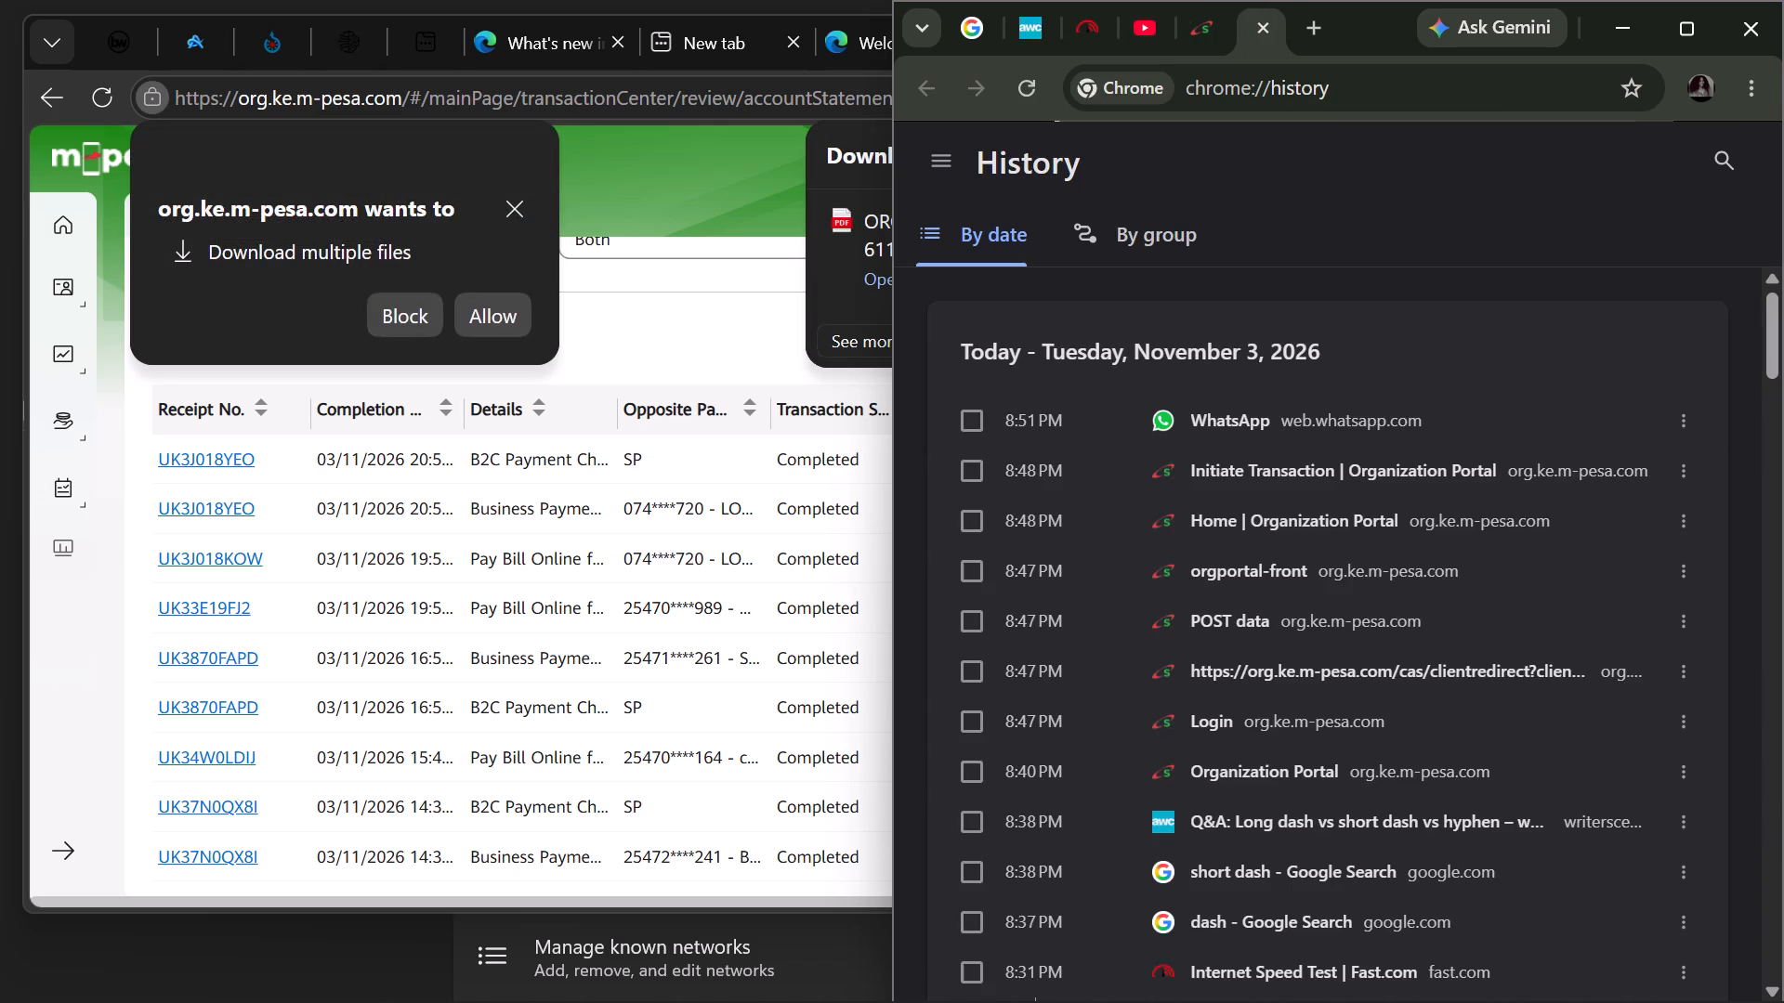
click(1467, 396)
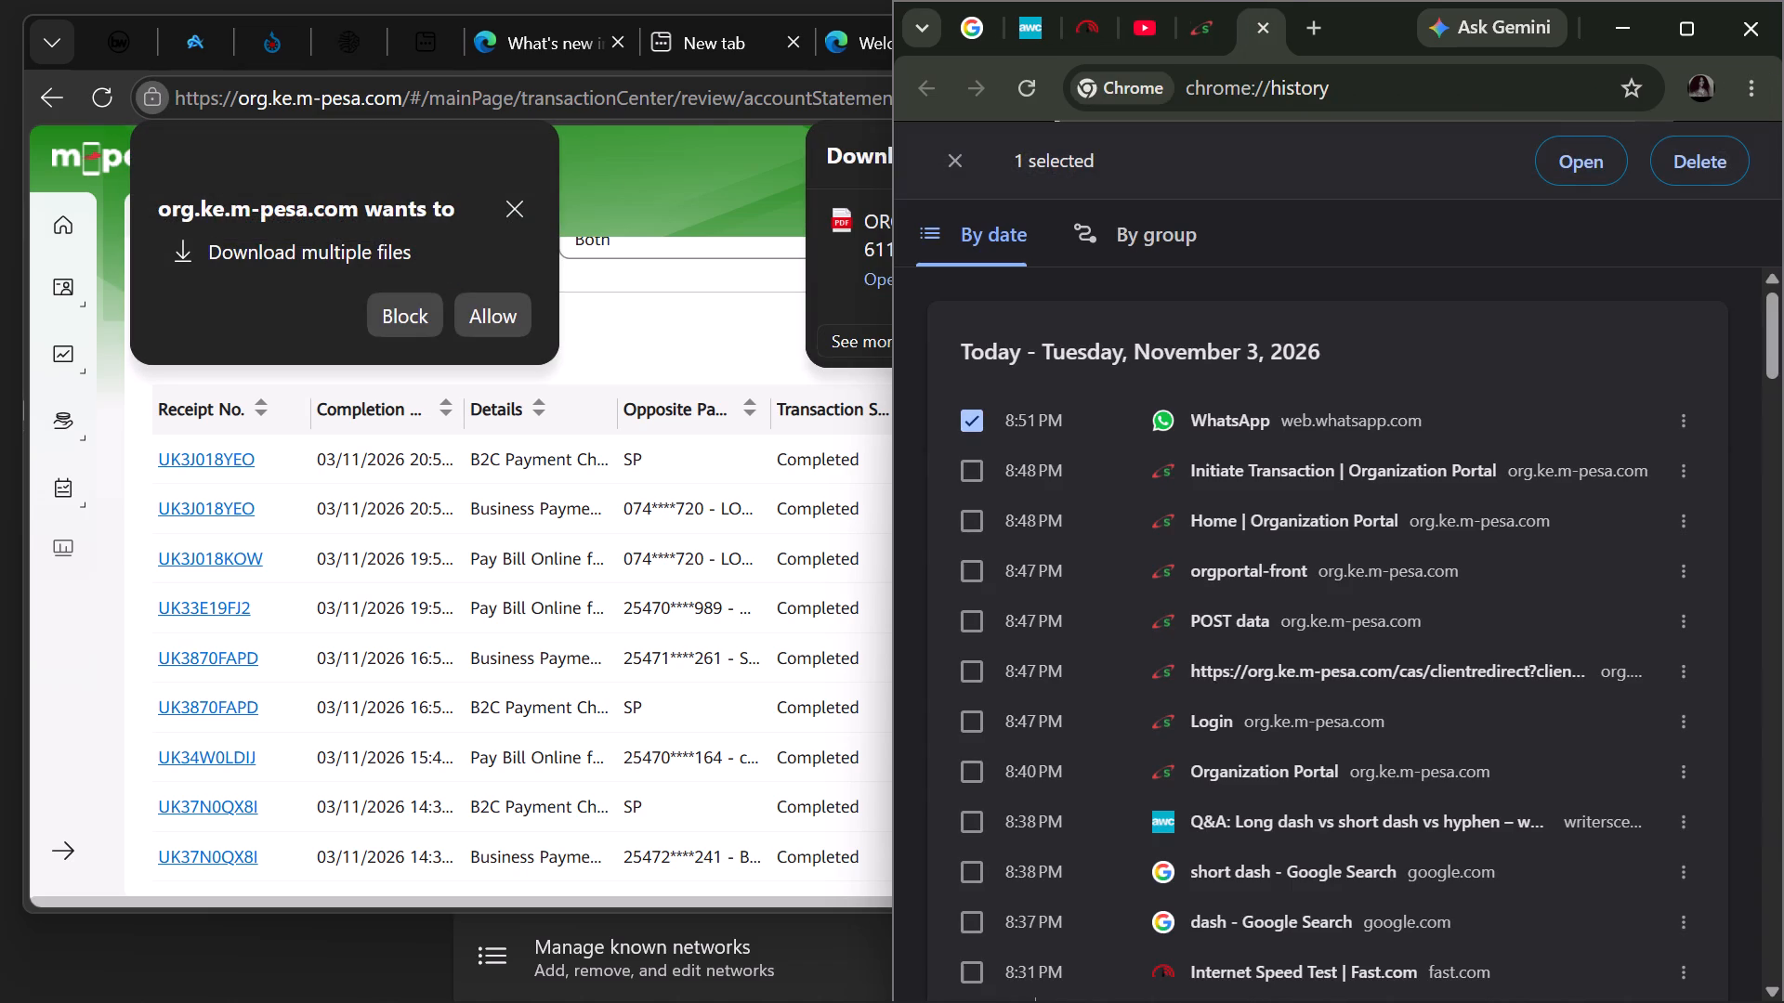
click(1671, 410)
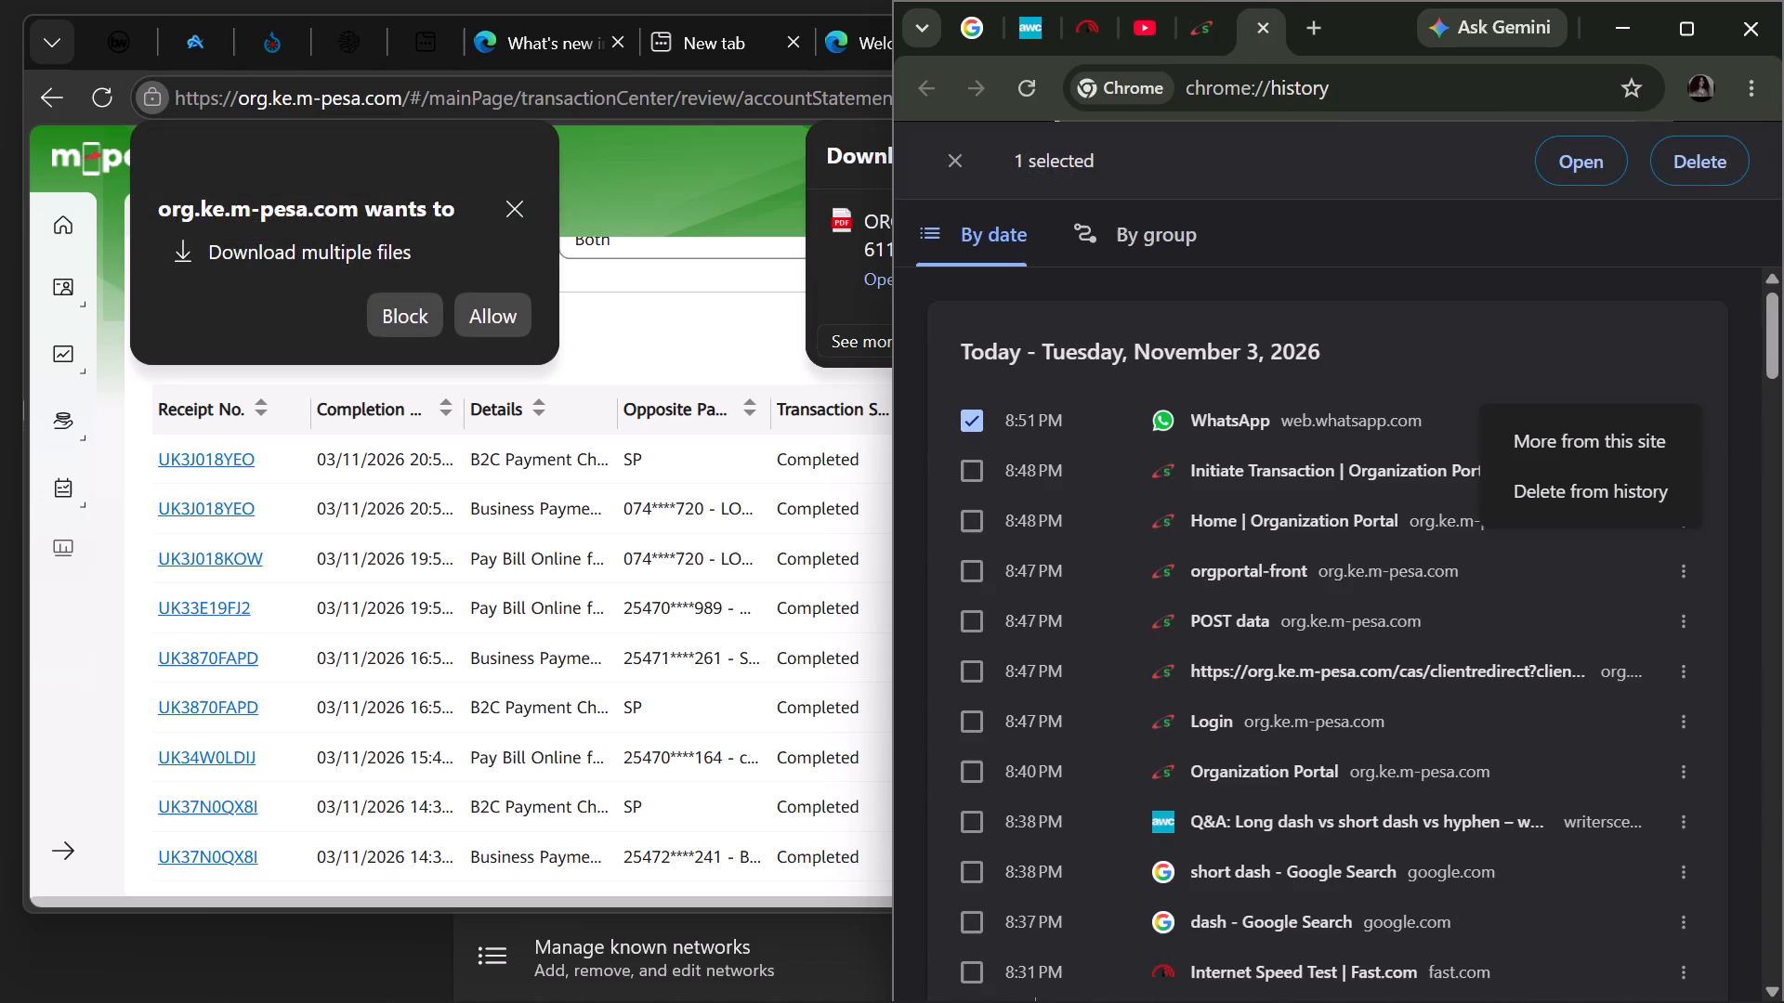
click(1604, 480)
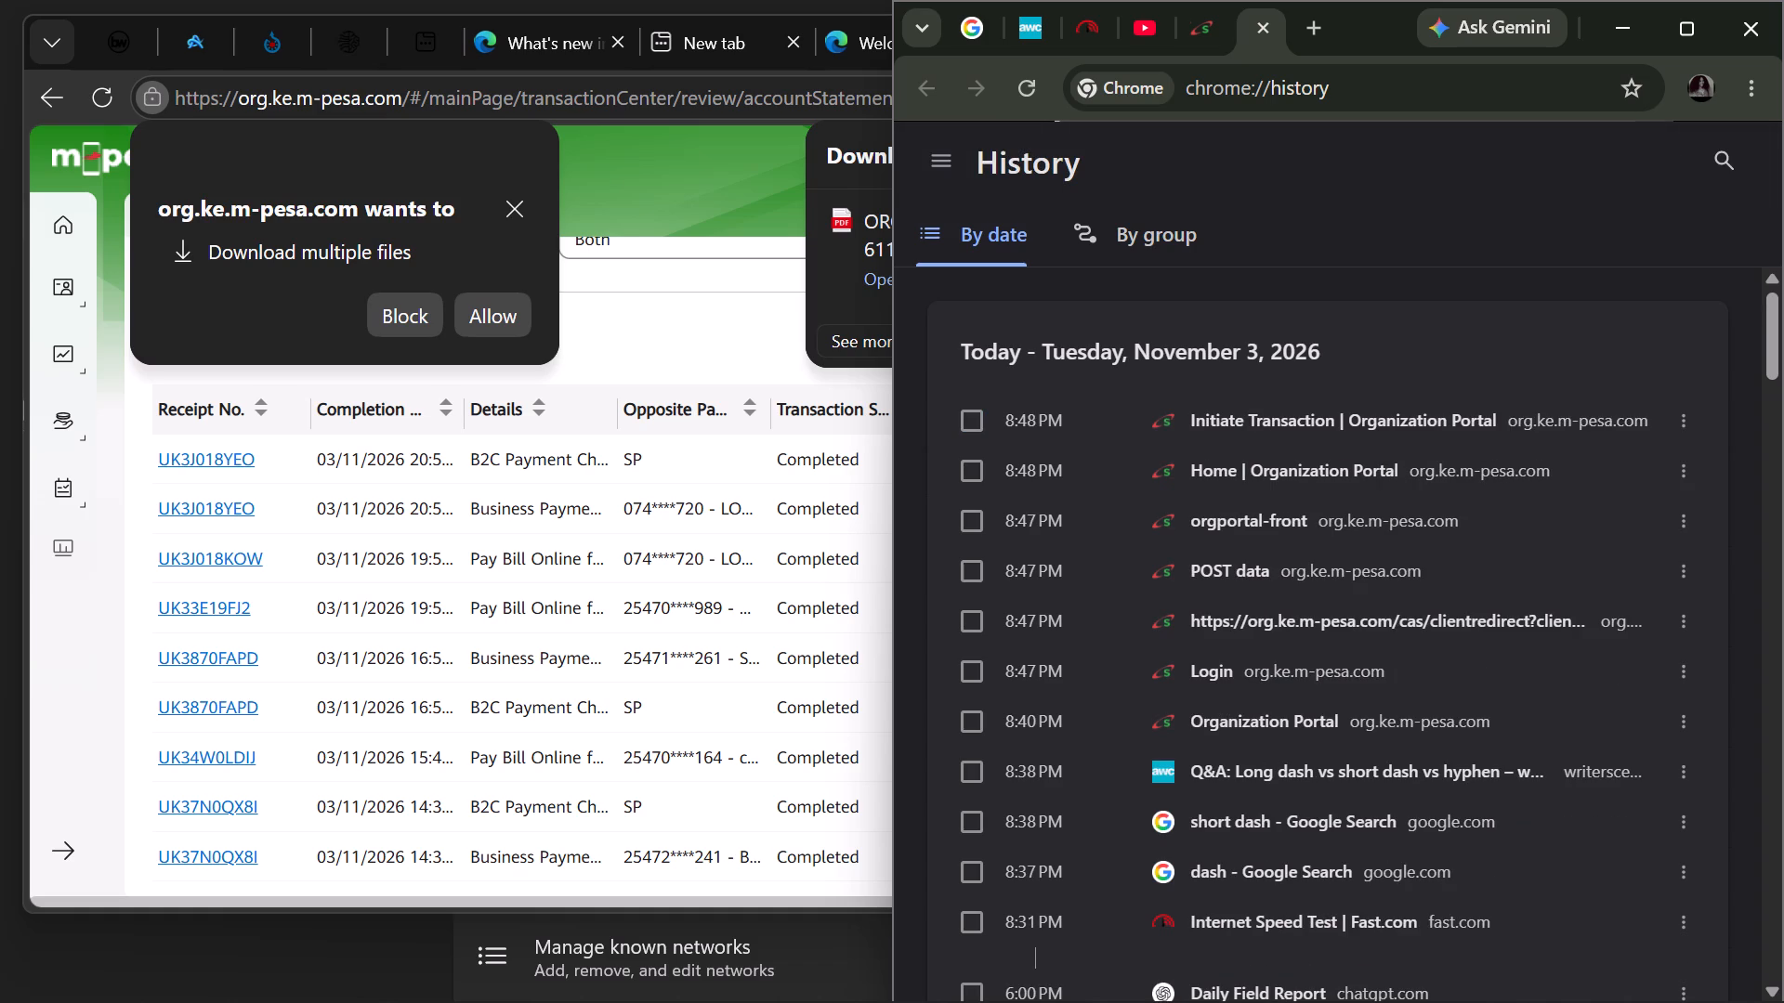
click(1202, 29)
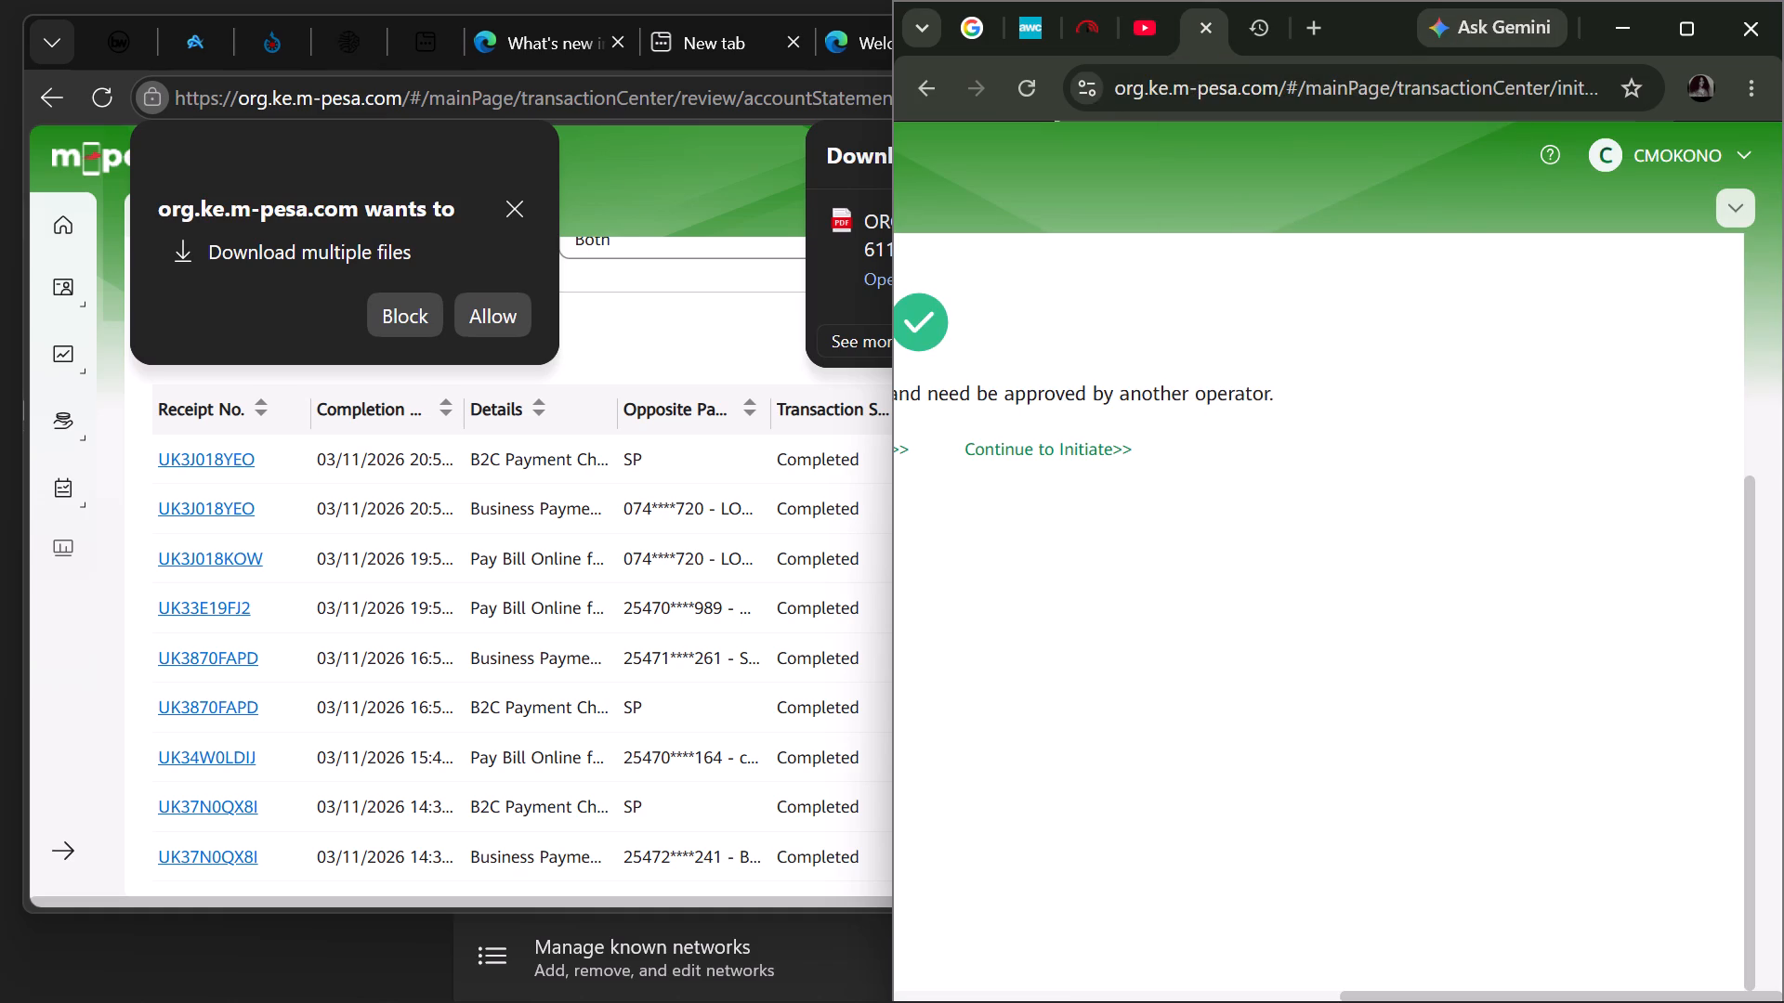
In Microsoft Edge, dismiss the M-Pesa portal's request to download multiple files and maximize the window.
click(518, 211)
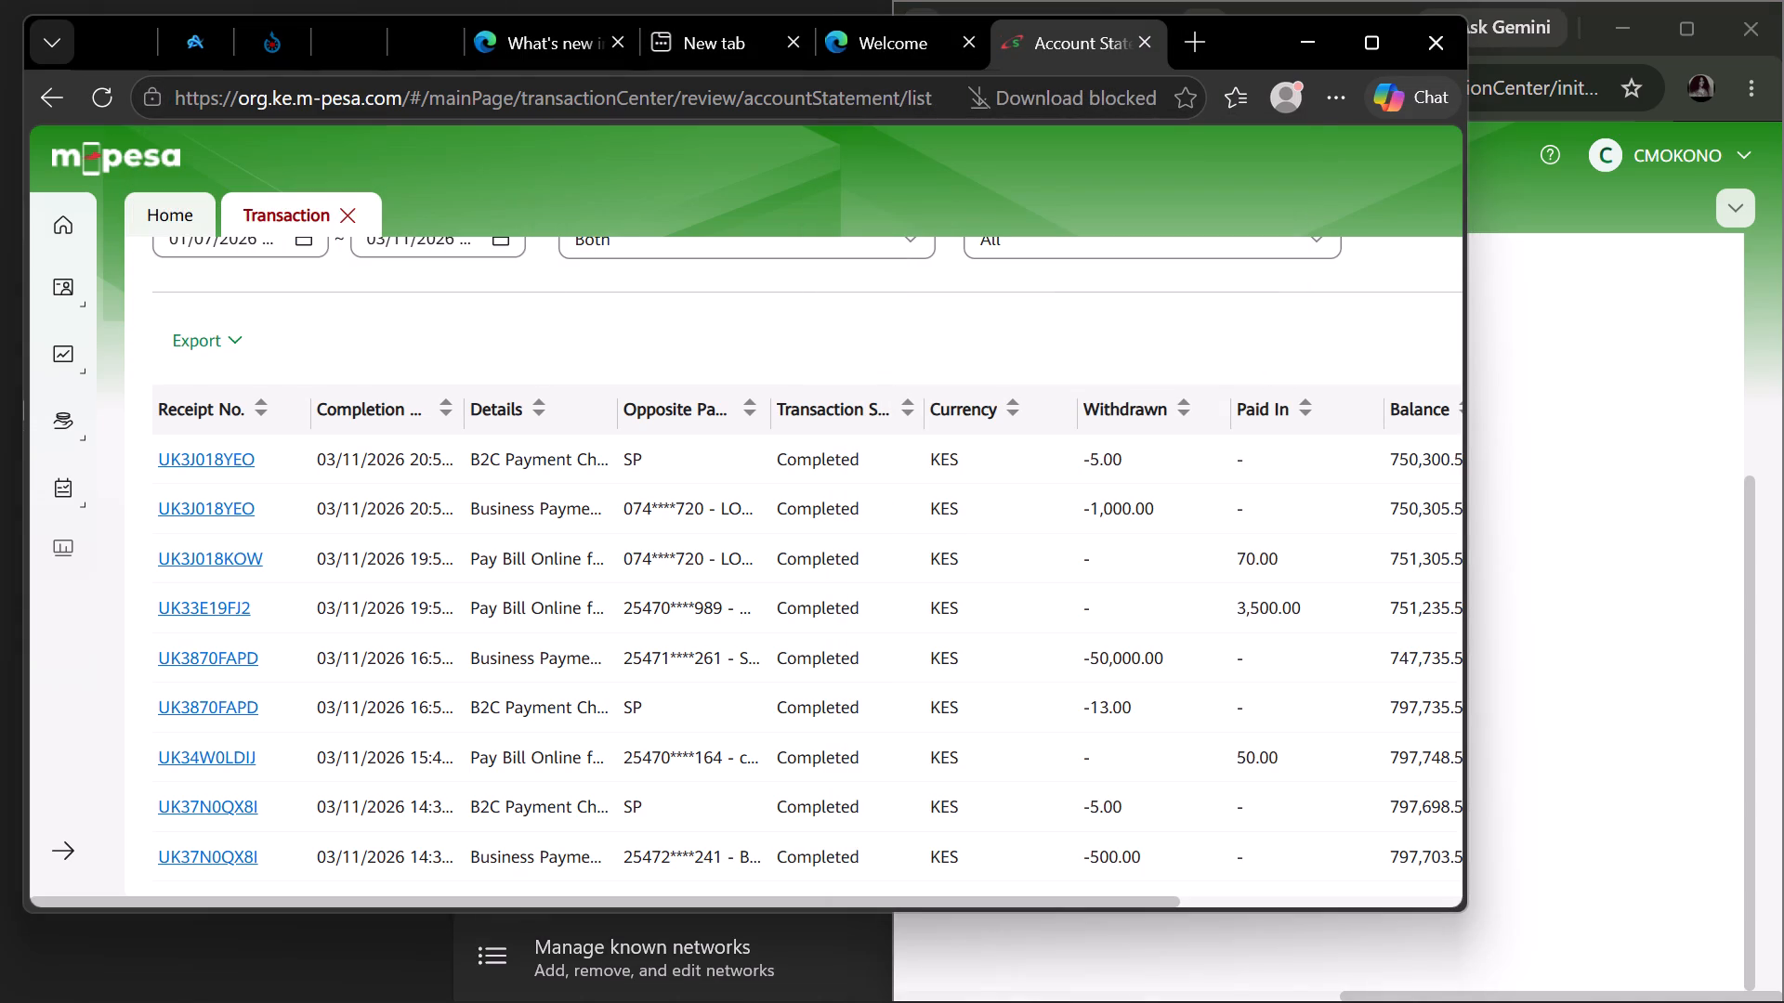
click(1370, 49)
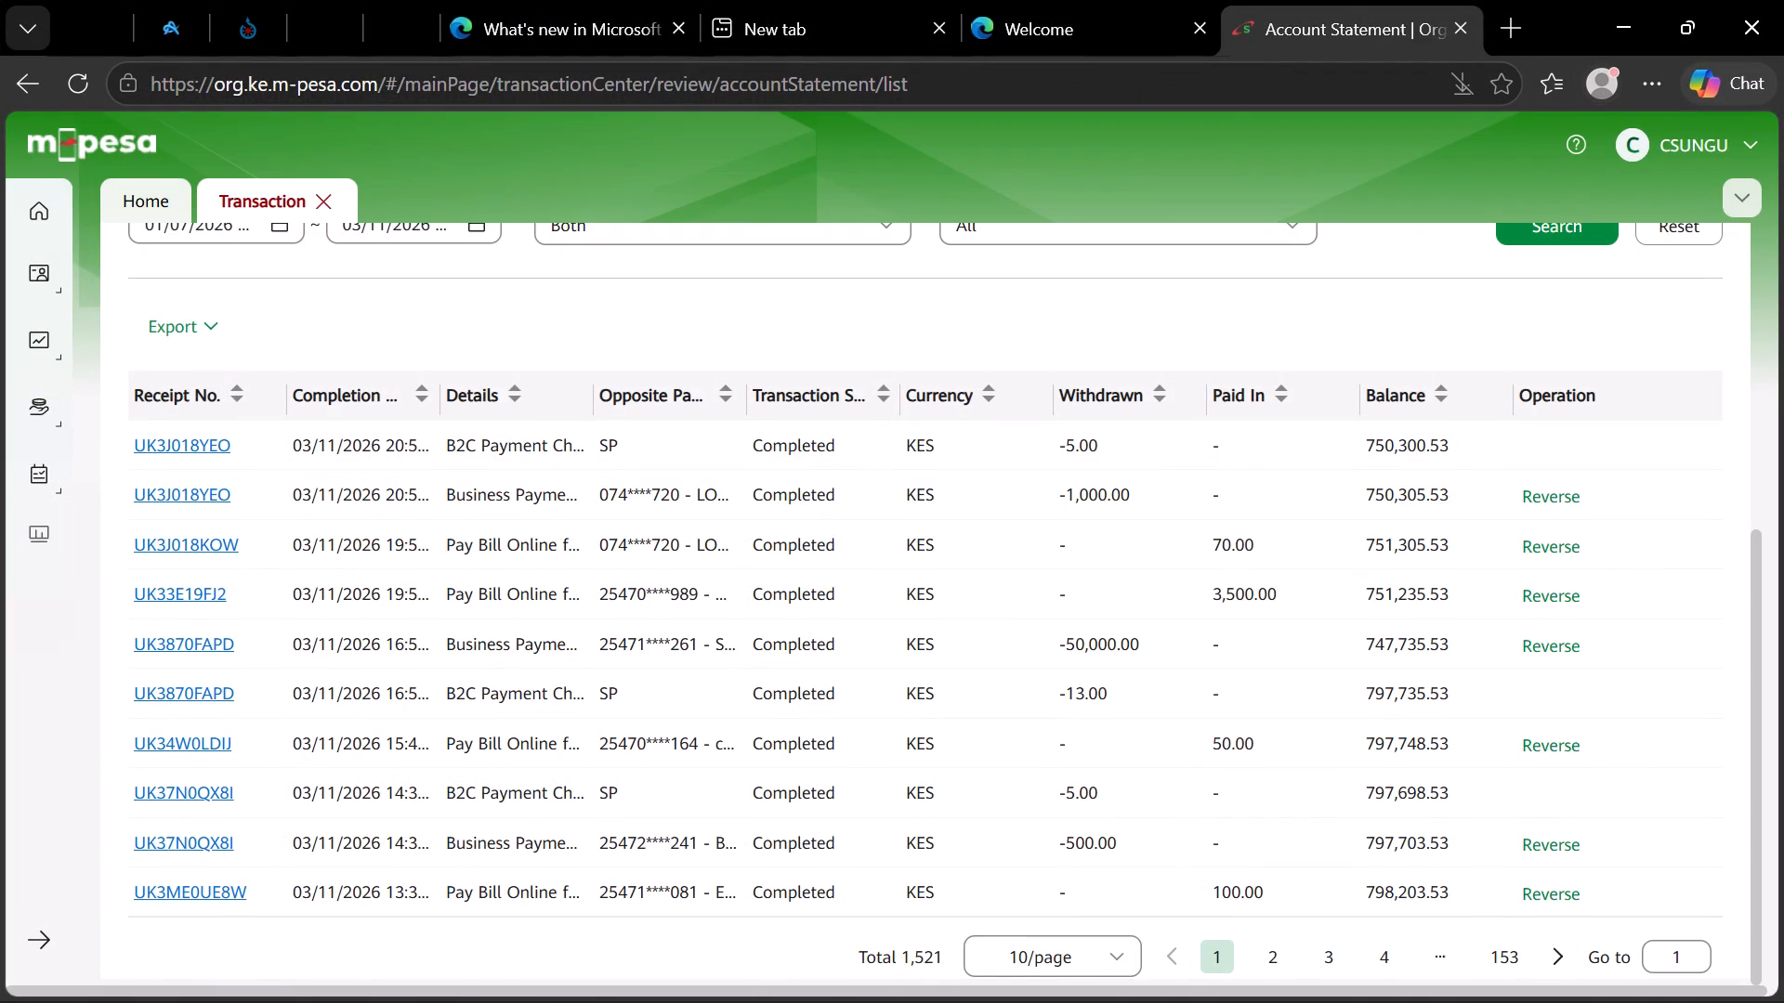
Open the blocked automatic downloads options for the M-Pesa portal site.
click(1639, 83)
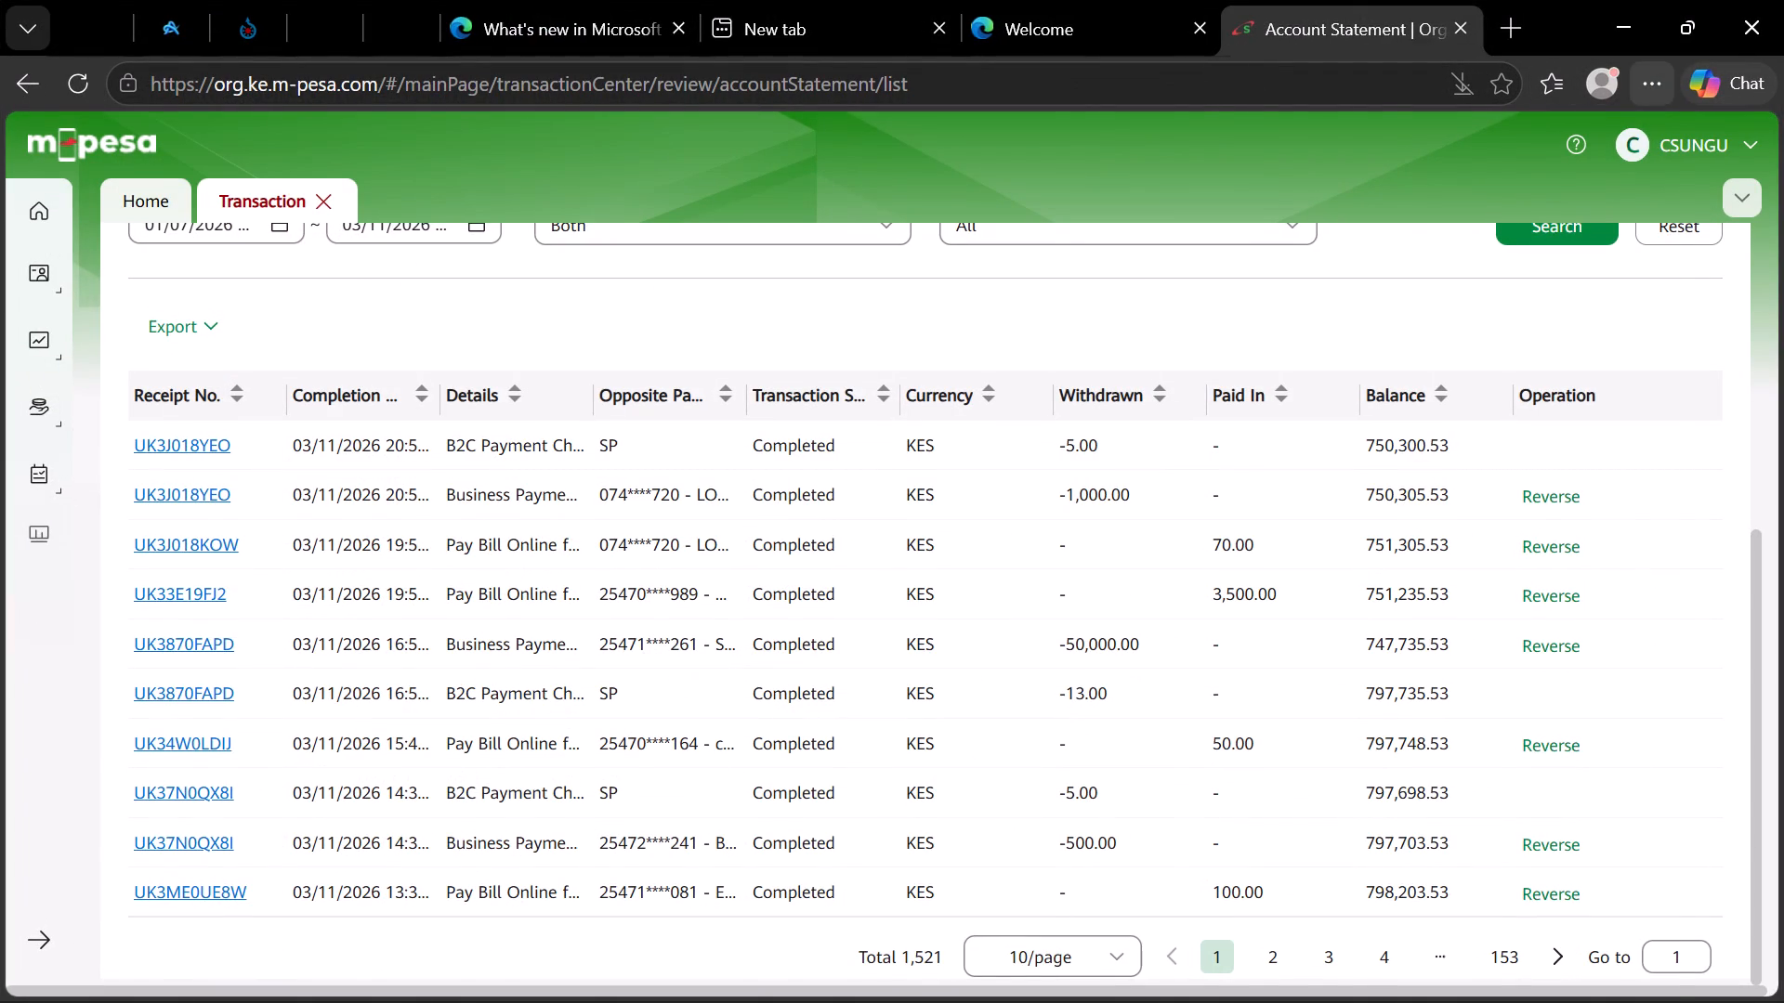
click(1639, 83)
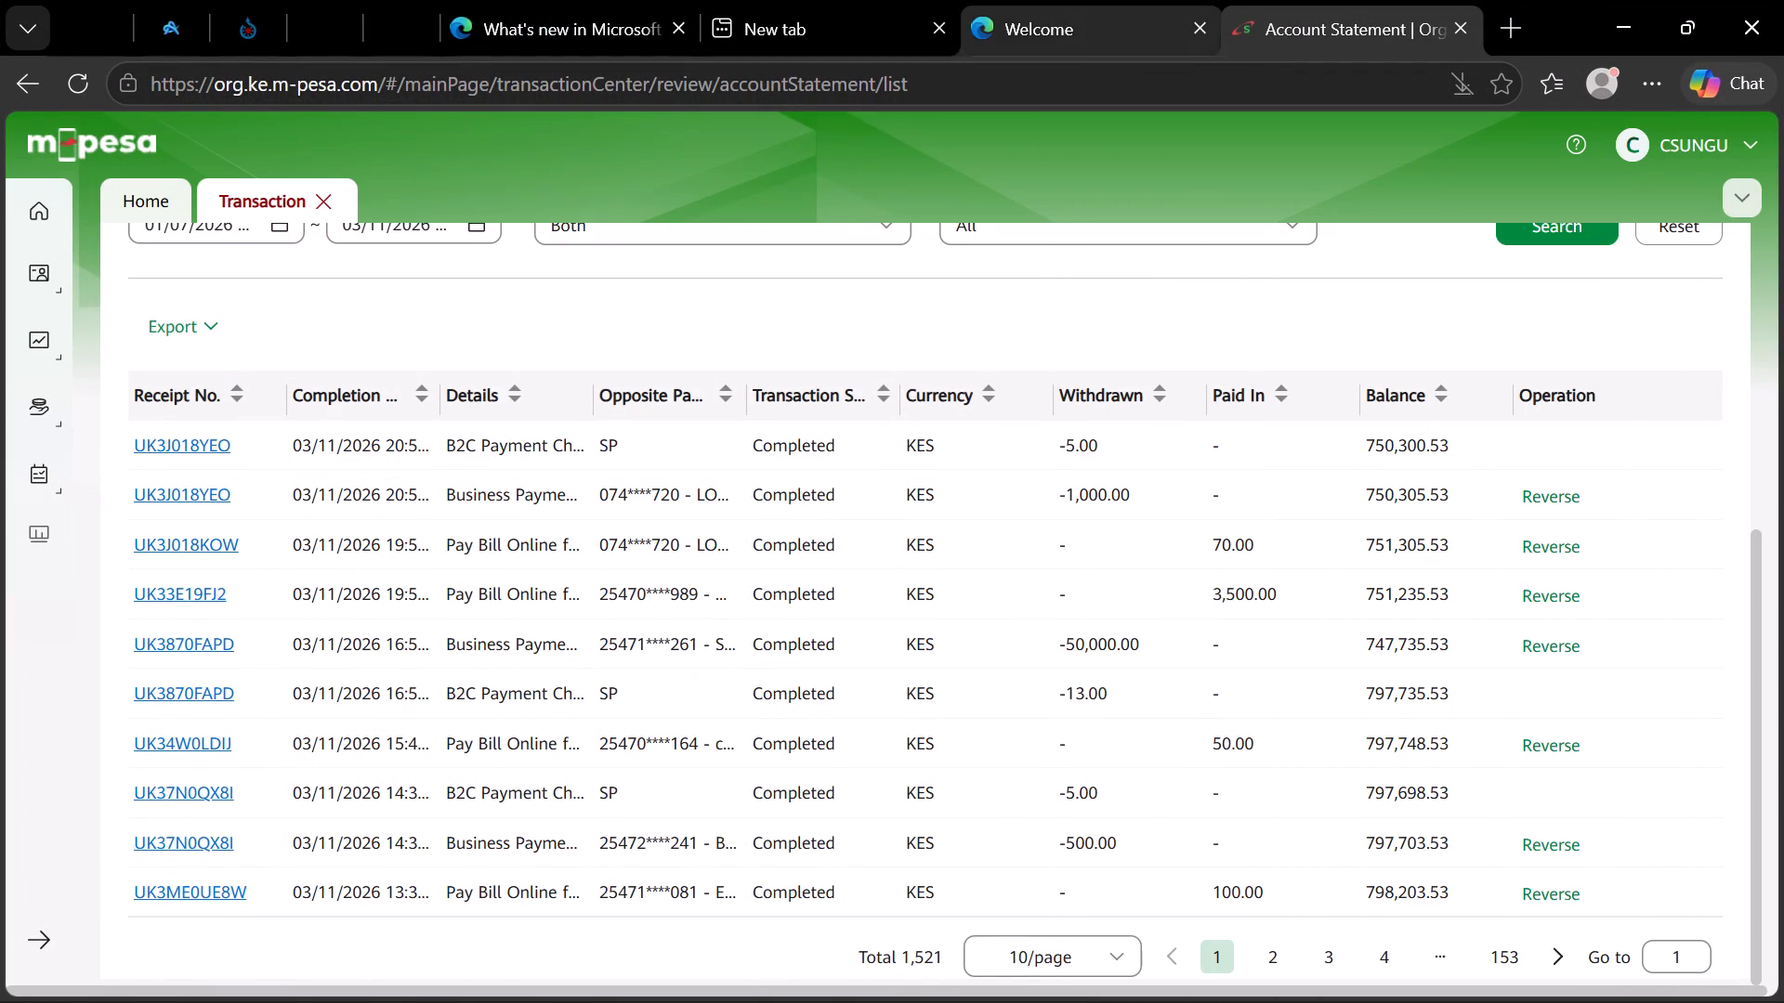
click(1451, 82)
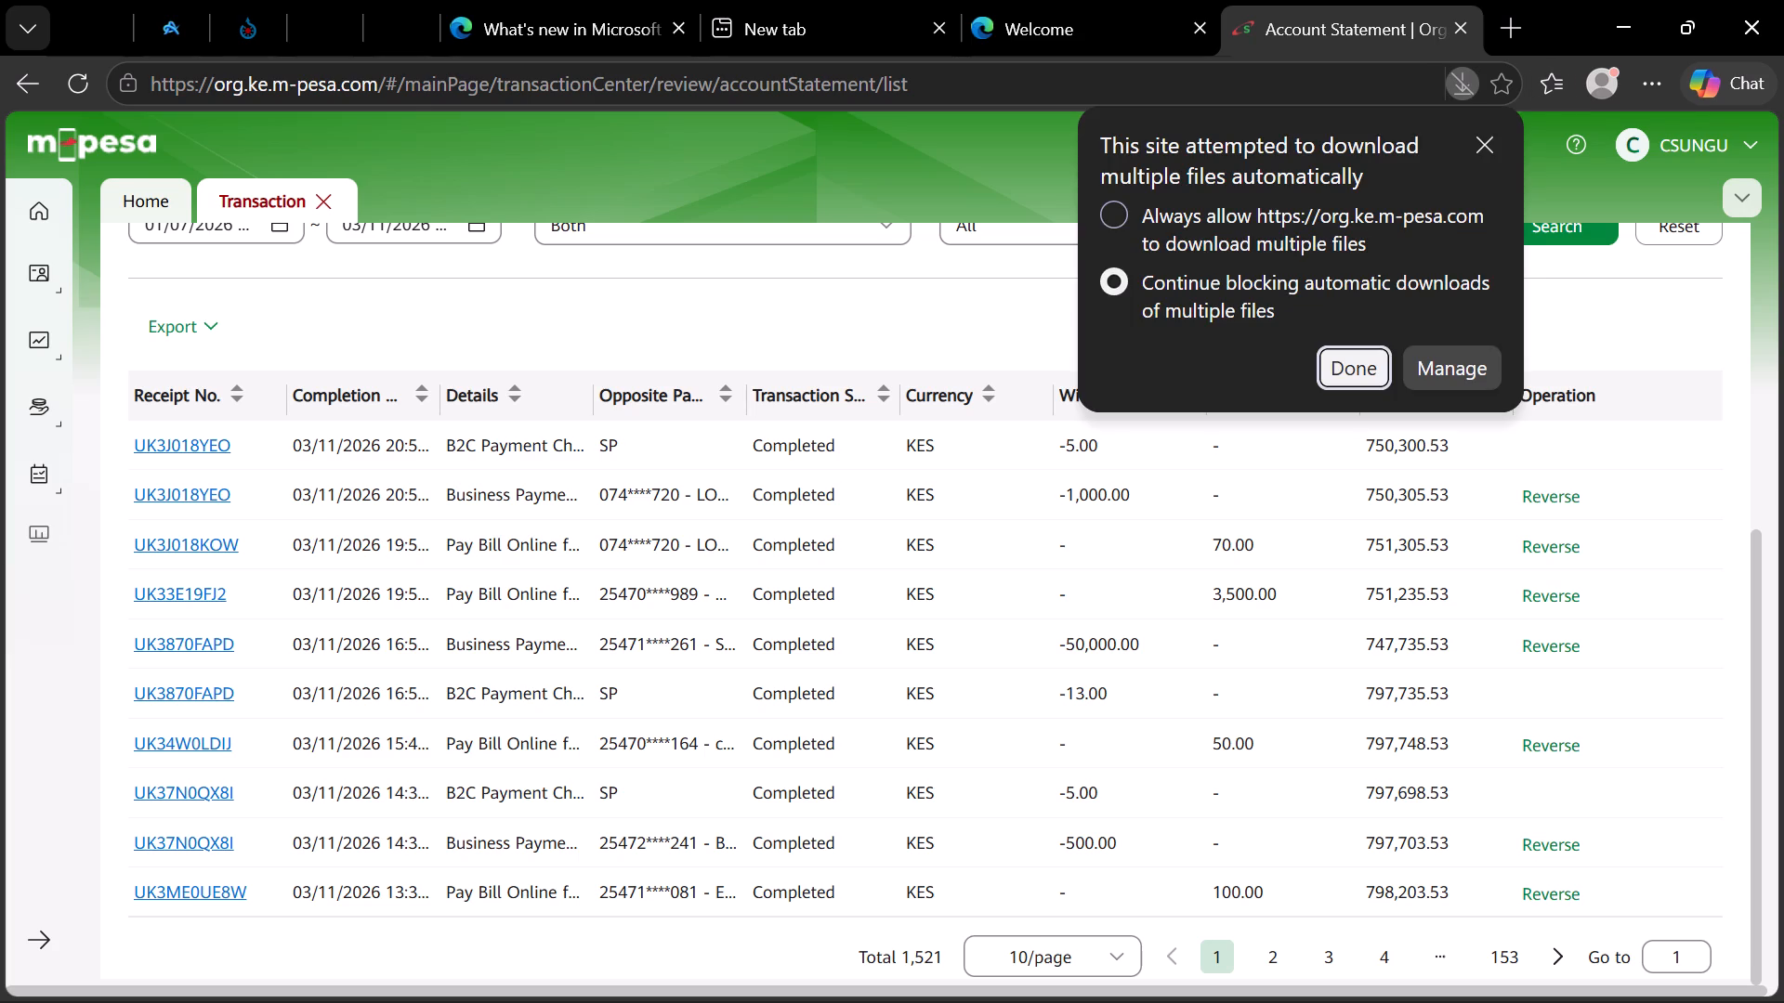
Dismiss the site's multiple-file download permission prompt without changing its setting.
click(1620, 311)
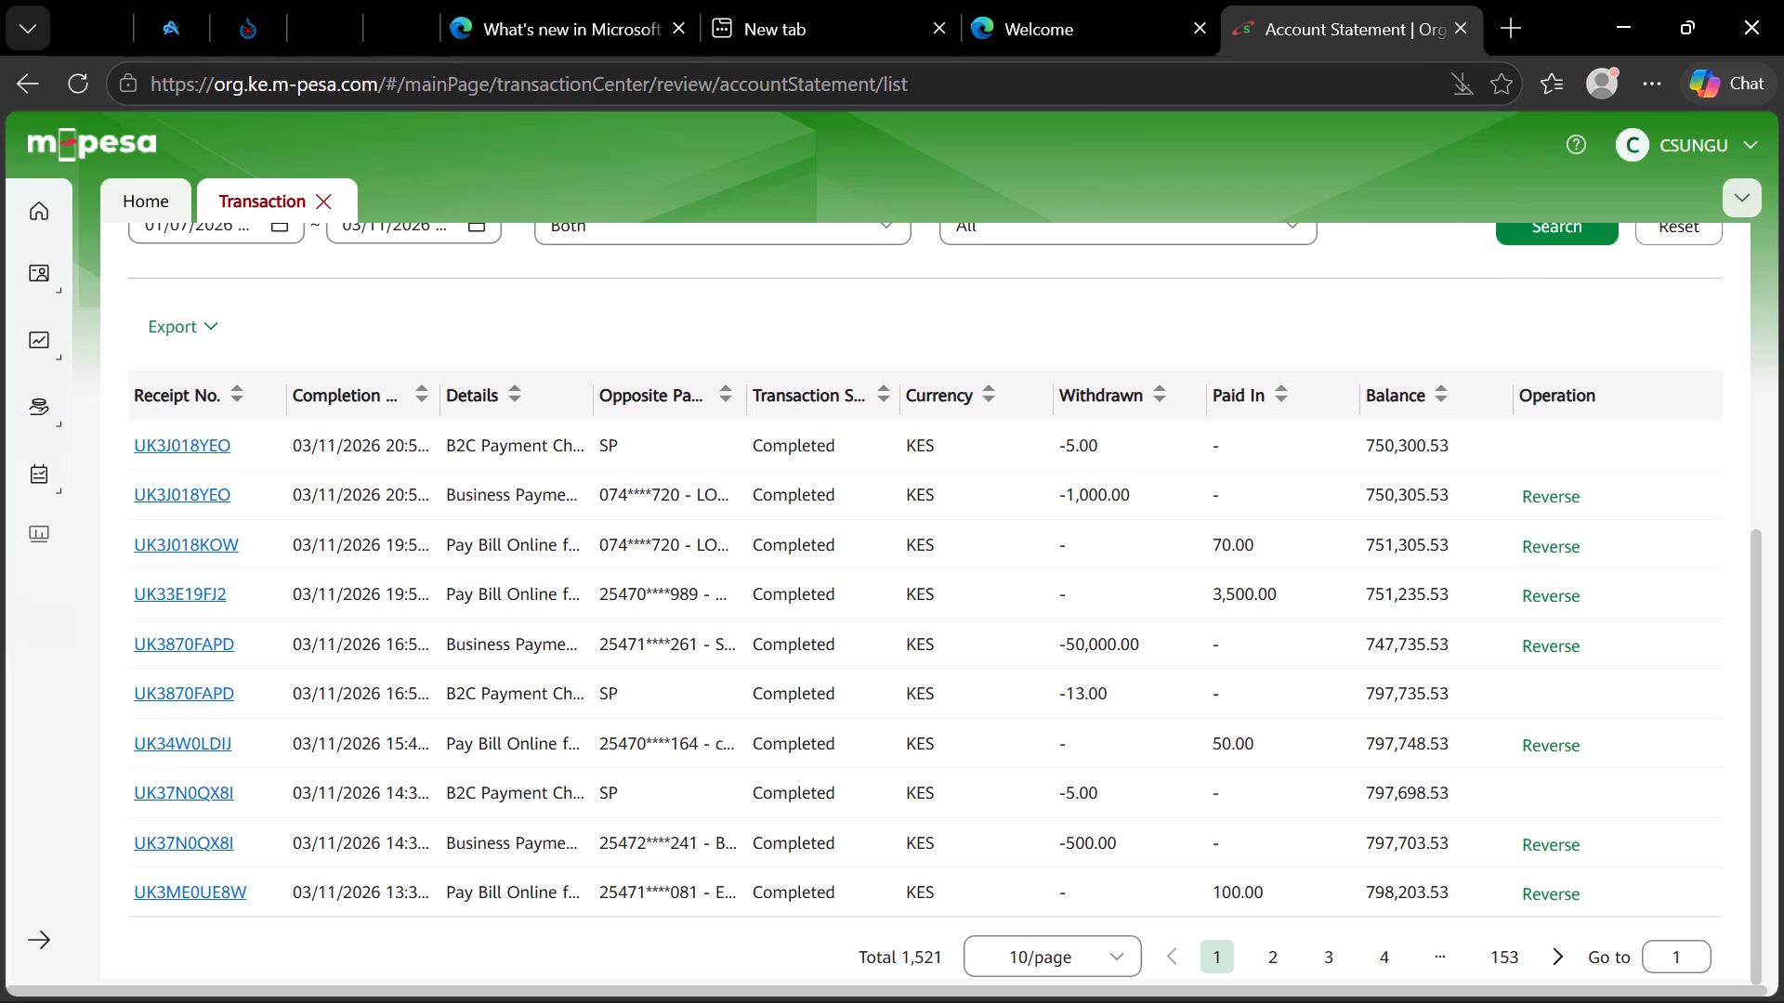
Show the newly downloaded UtilityAccount statement PDF in the Downloads folder and open it.
key(ctrl+j)
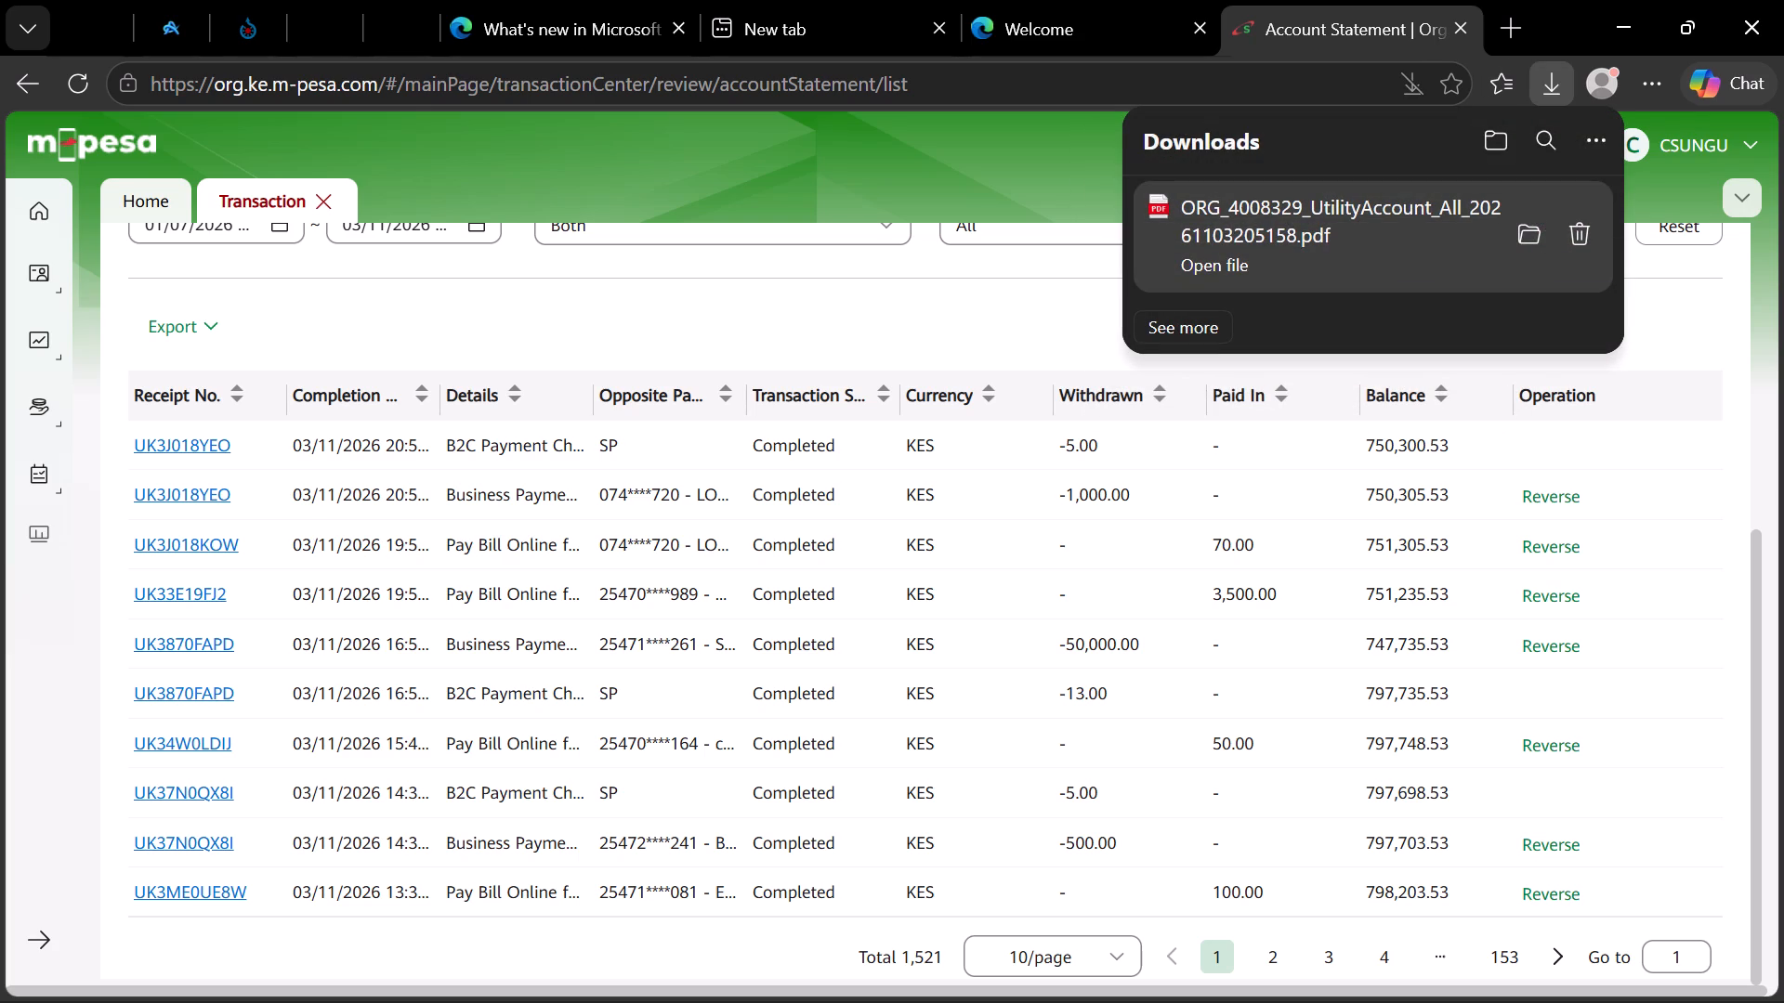
click(1528, 241)
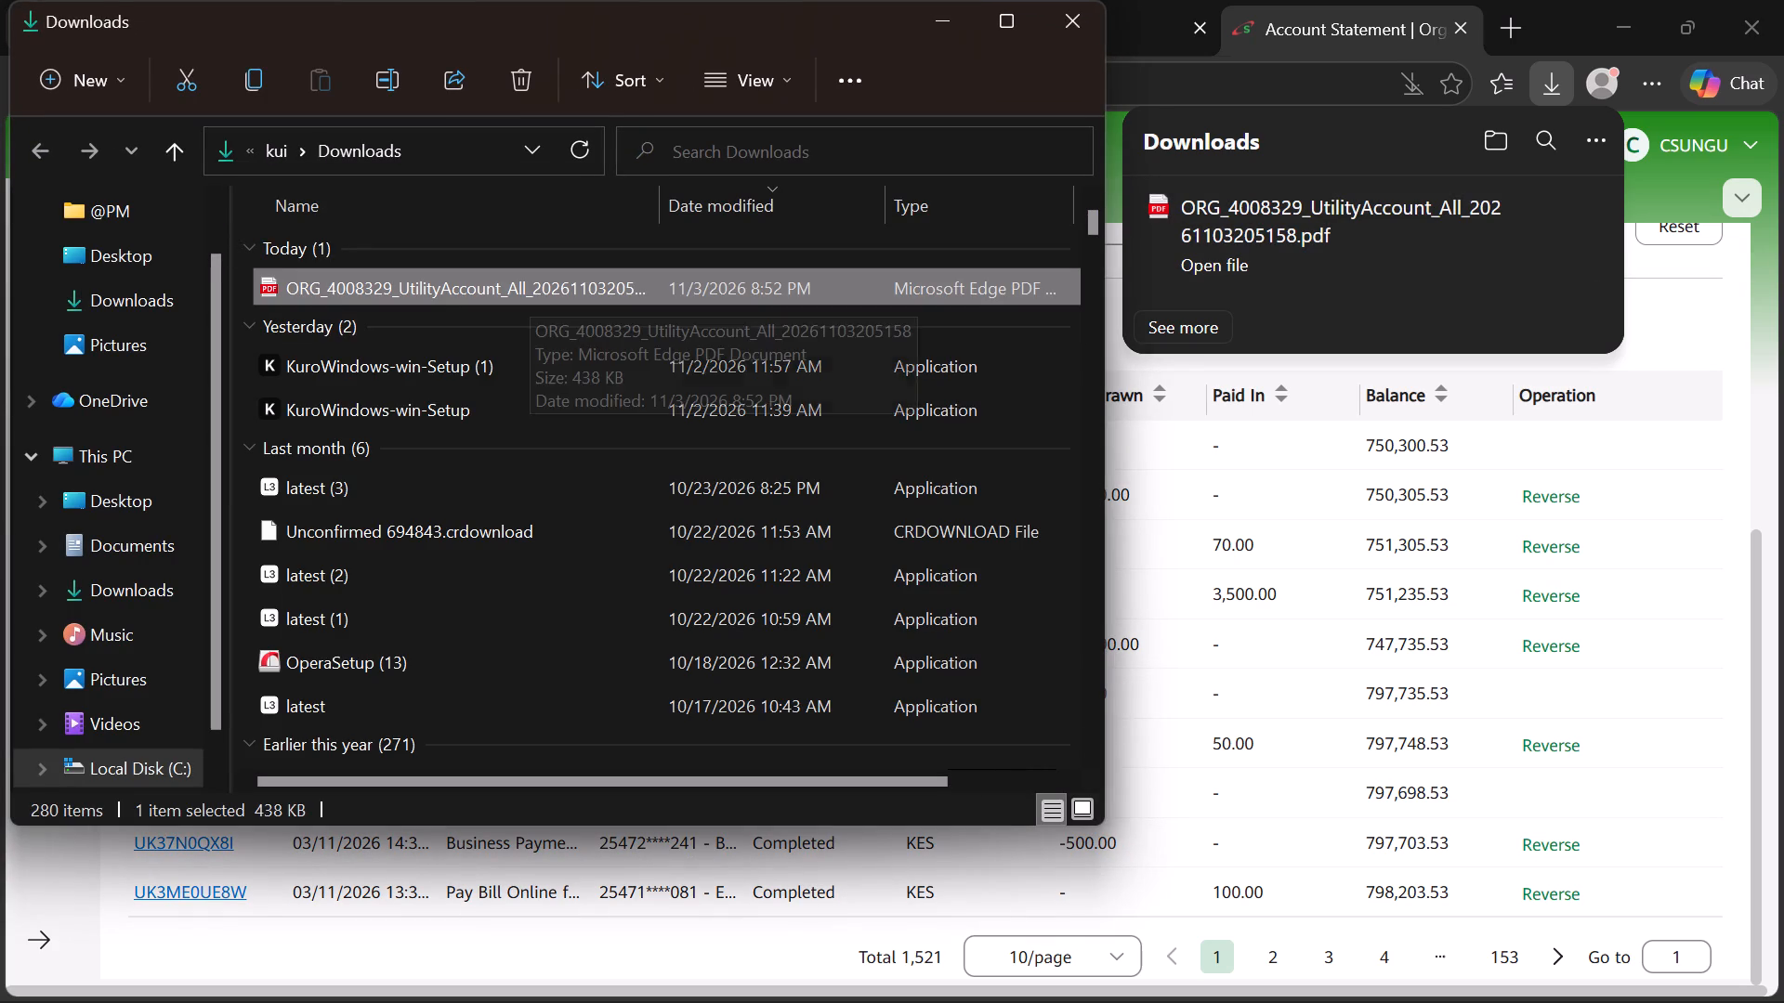
right_click(539, 283)
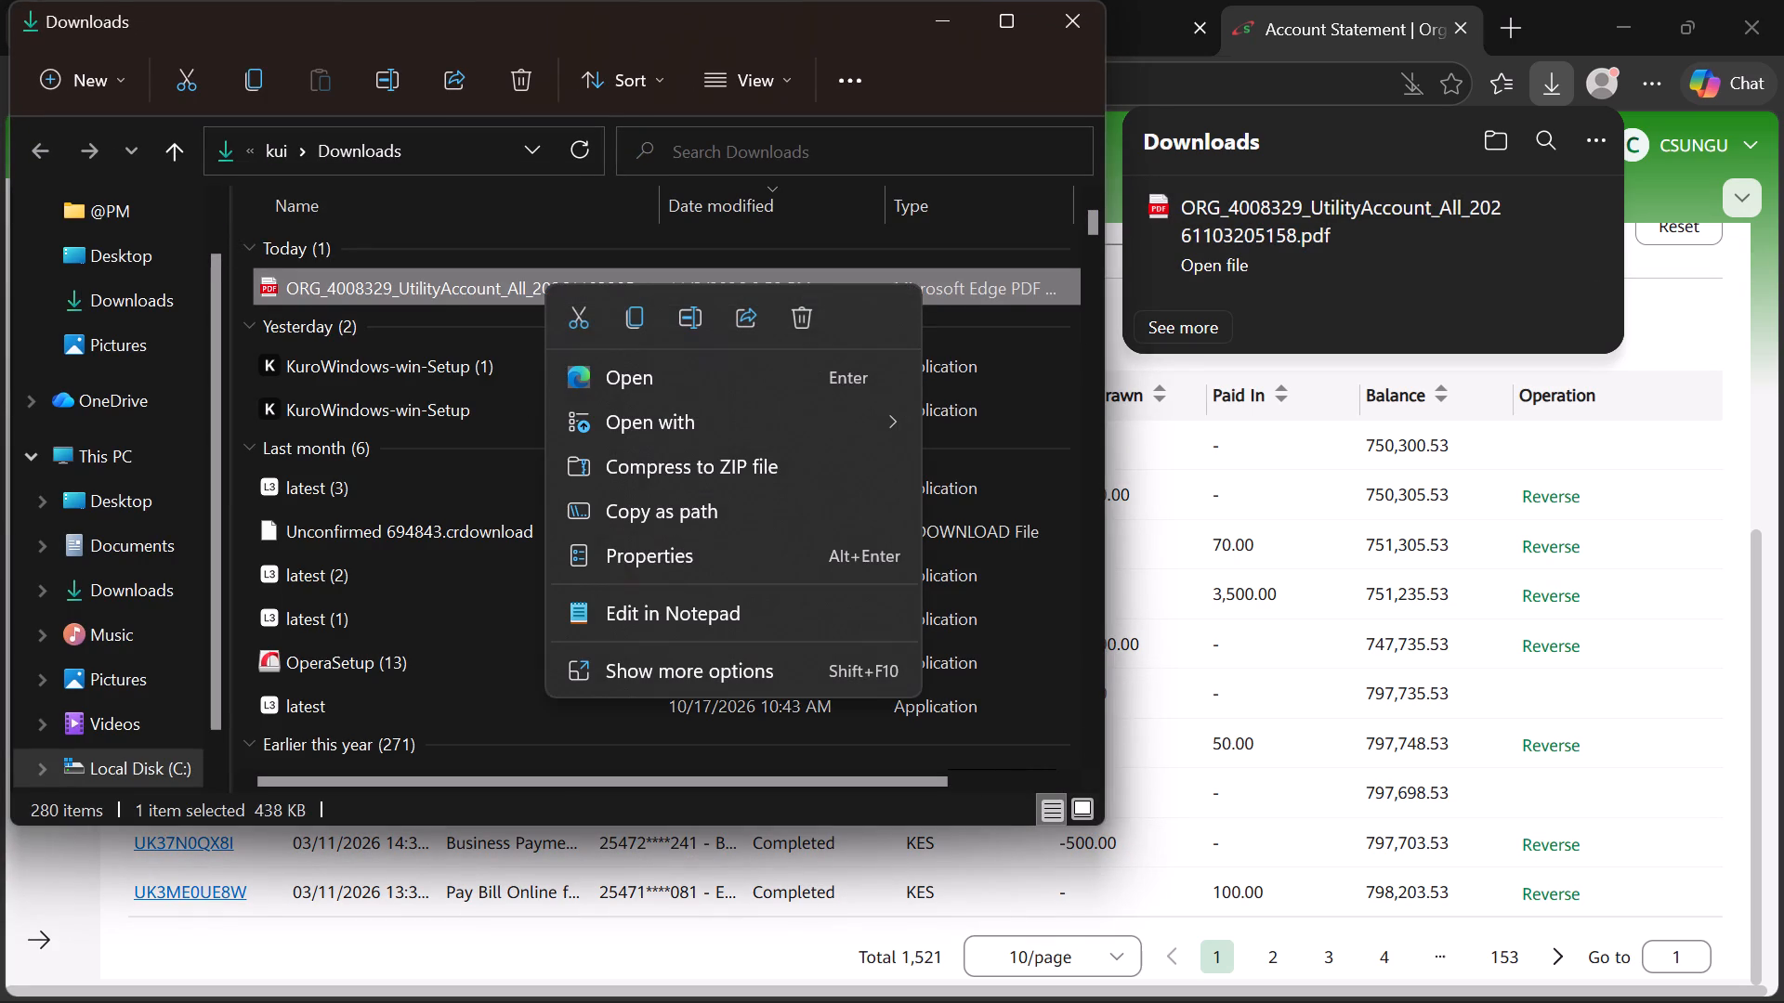
click(669, 373)
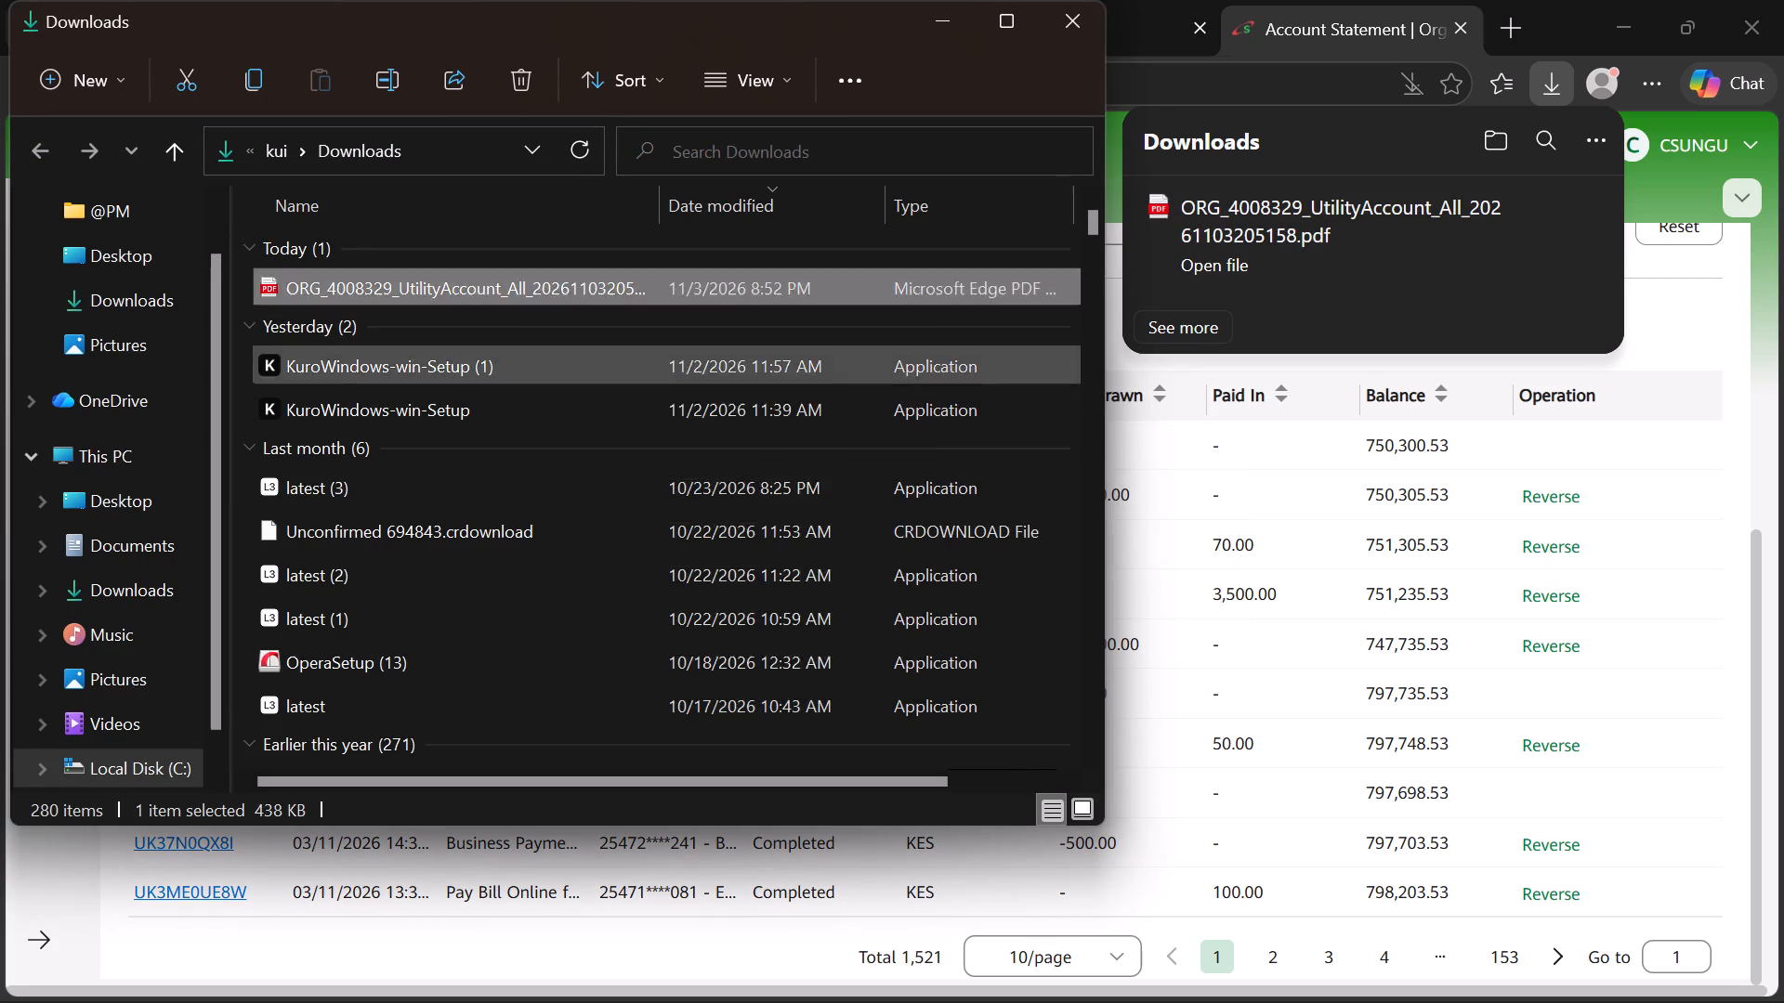
Minimise the Microsoft Edge window and switch to the Chrome window beside the Downloads folder.
click(1507, 33)
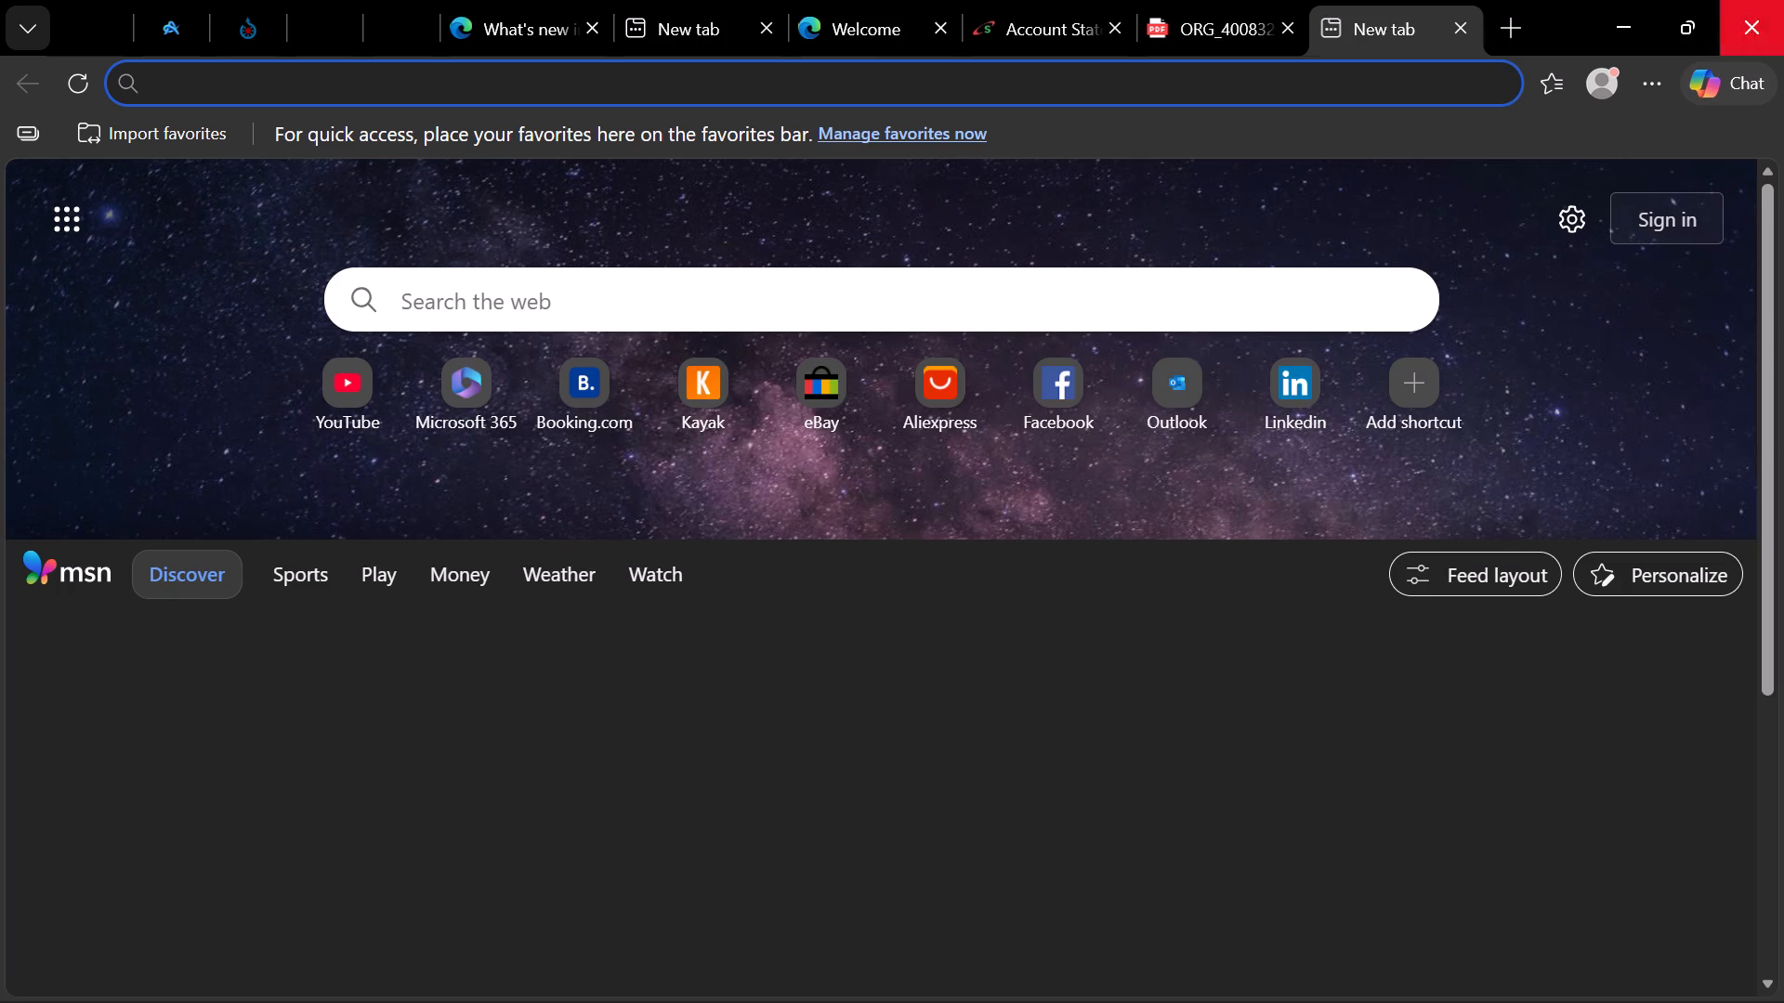
click(1623, 33)
click(1467, 293)
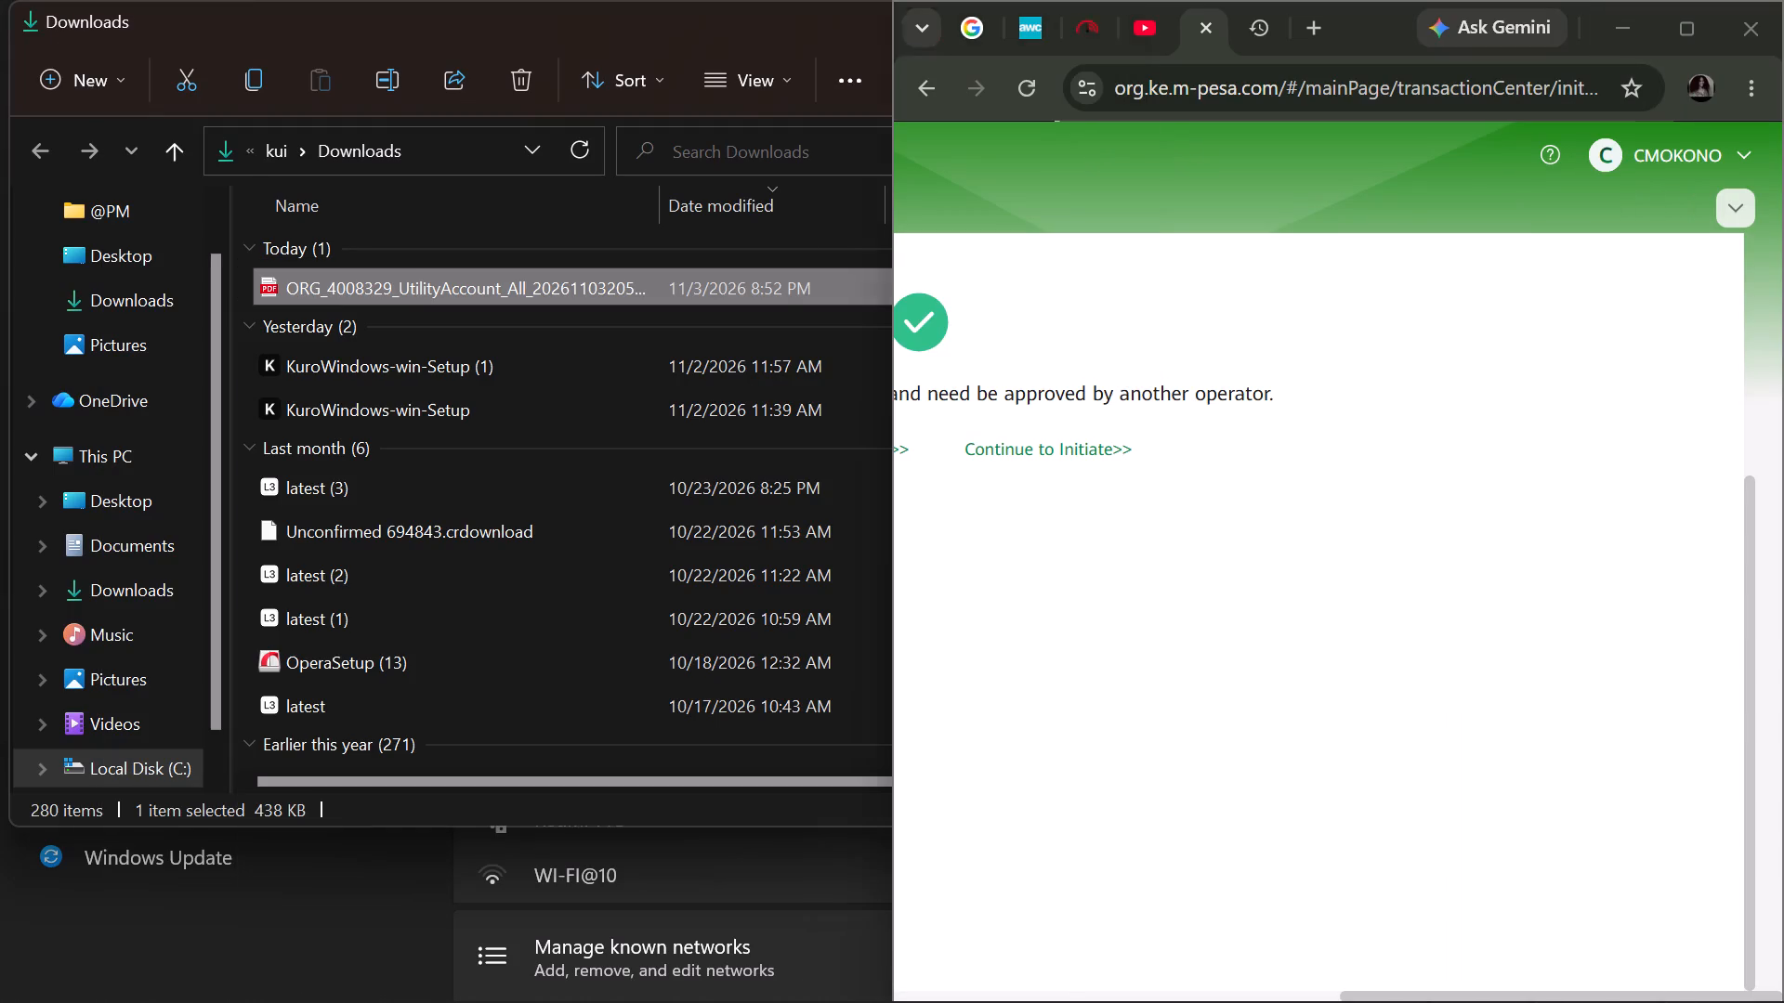
Search Google for "whatsapp web" in a new Chrome tab, using the suggestion offered for "wh".
click(1316, 12)
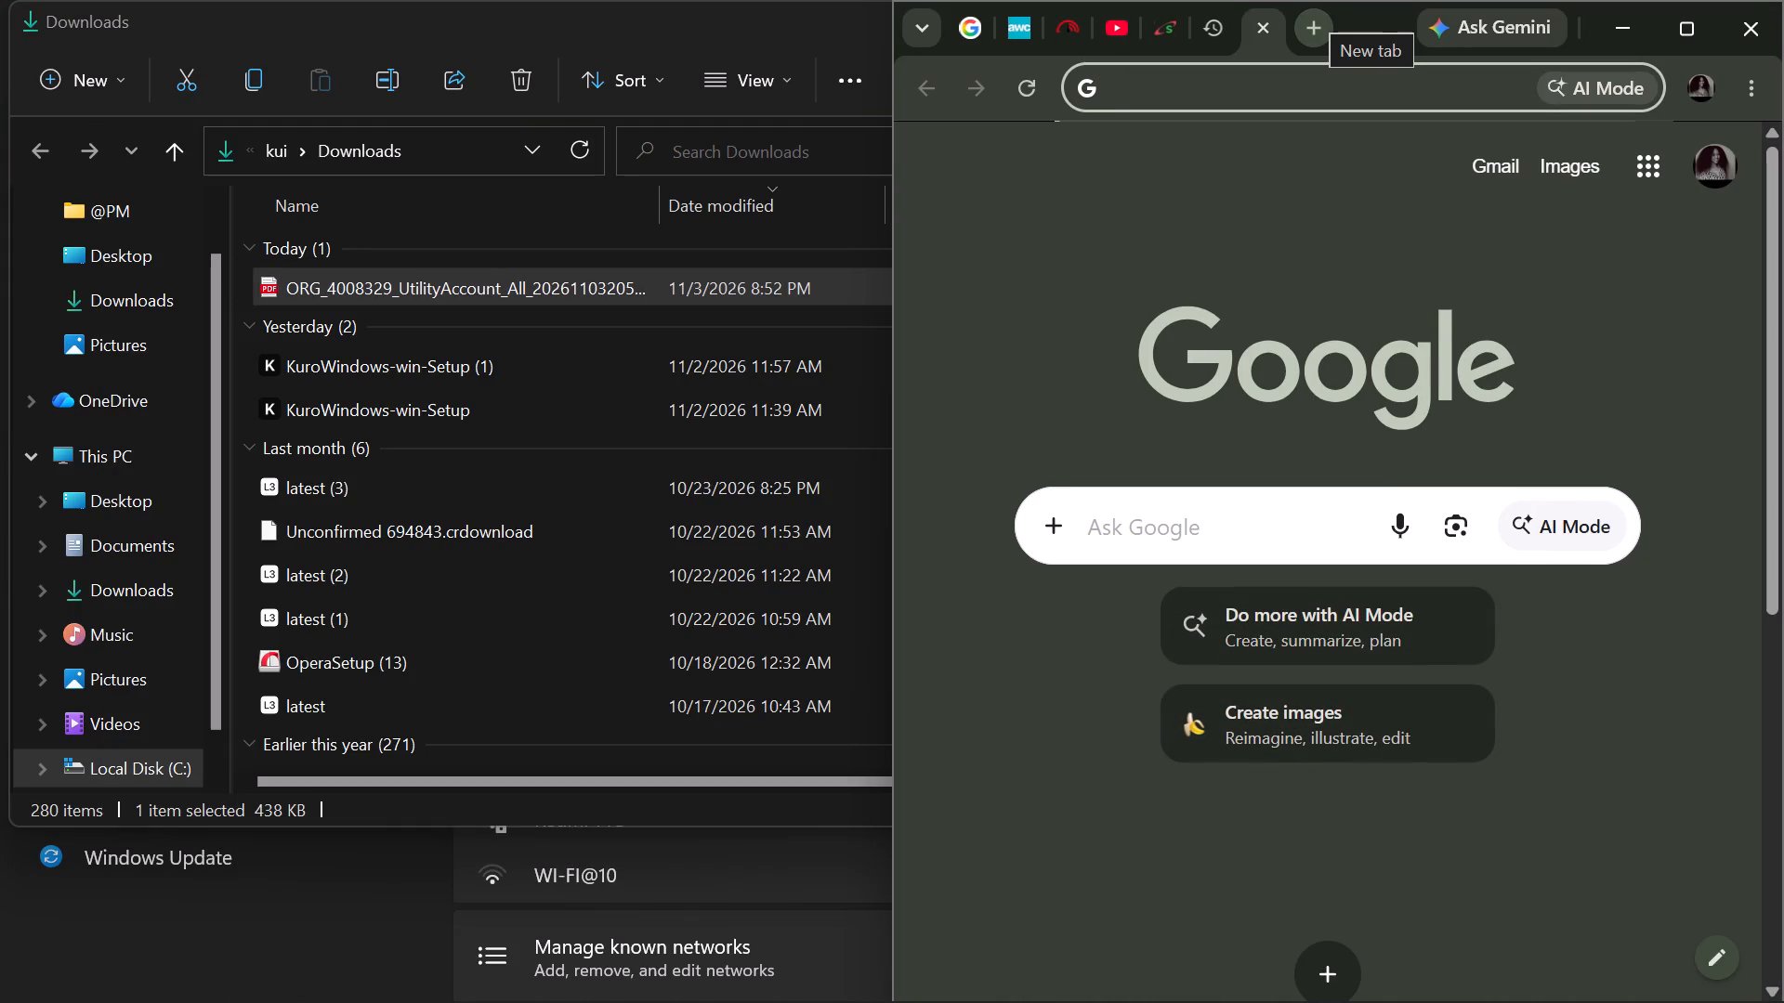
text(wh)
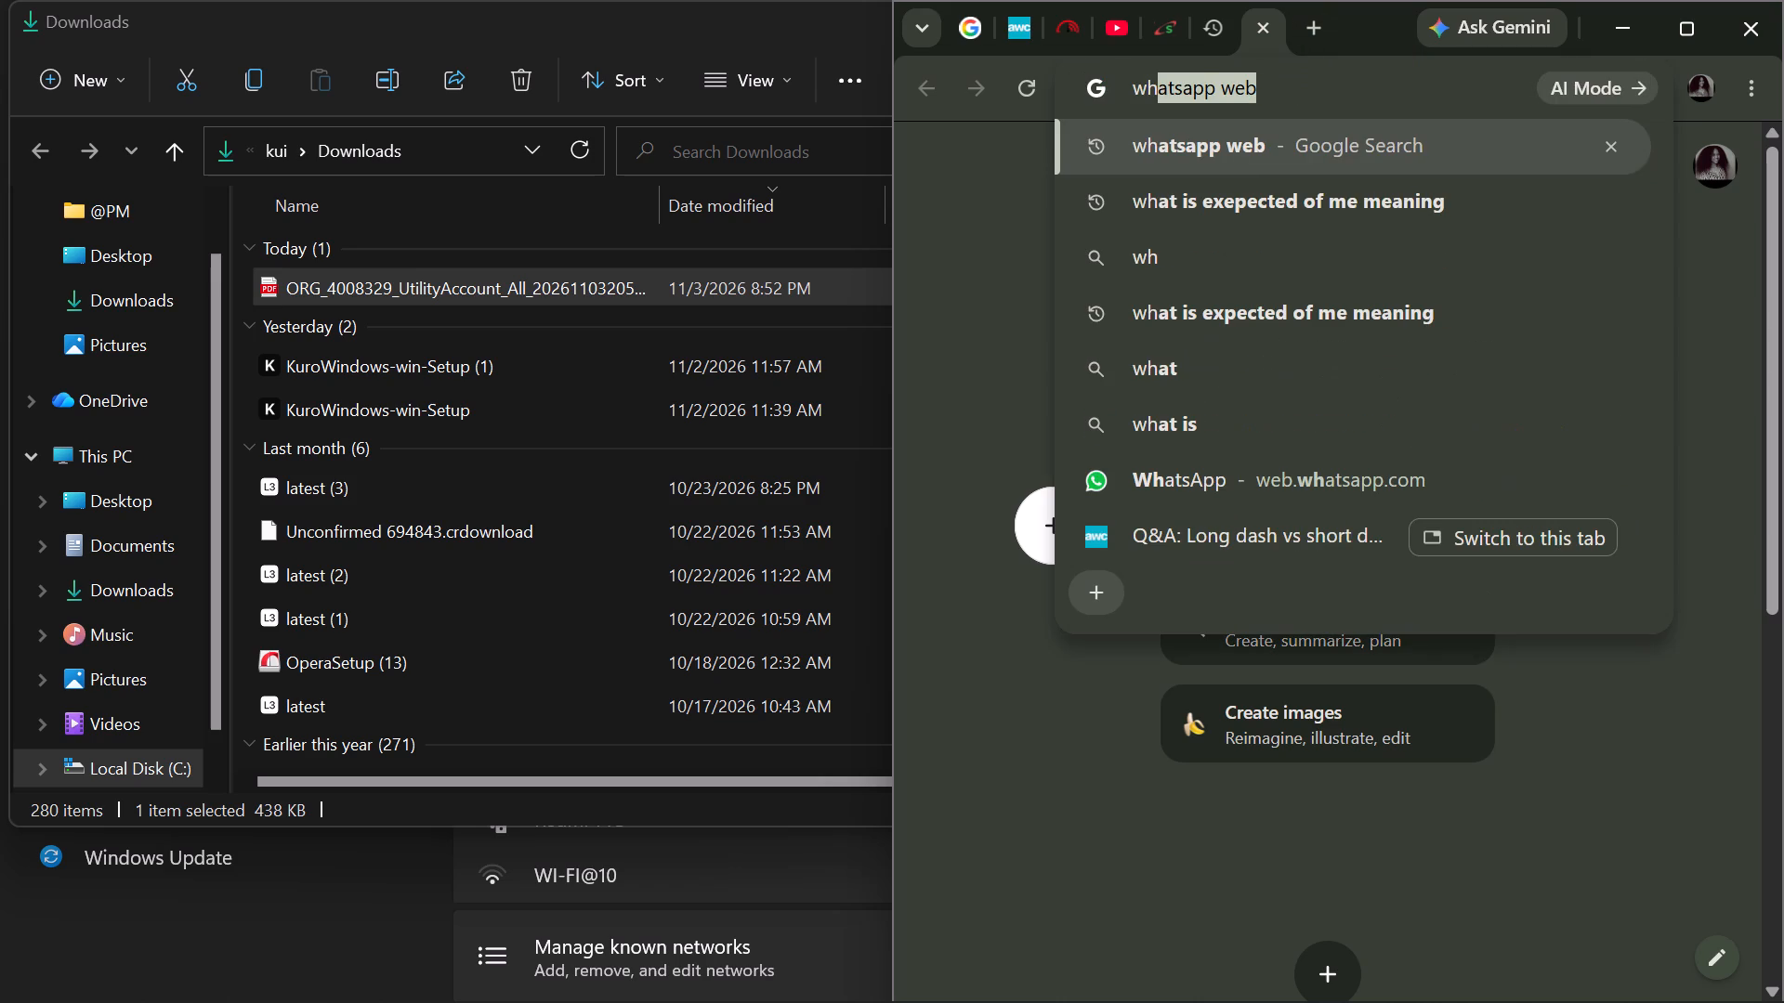
click(1400, 156)
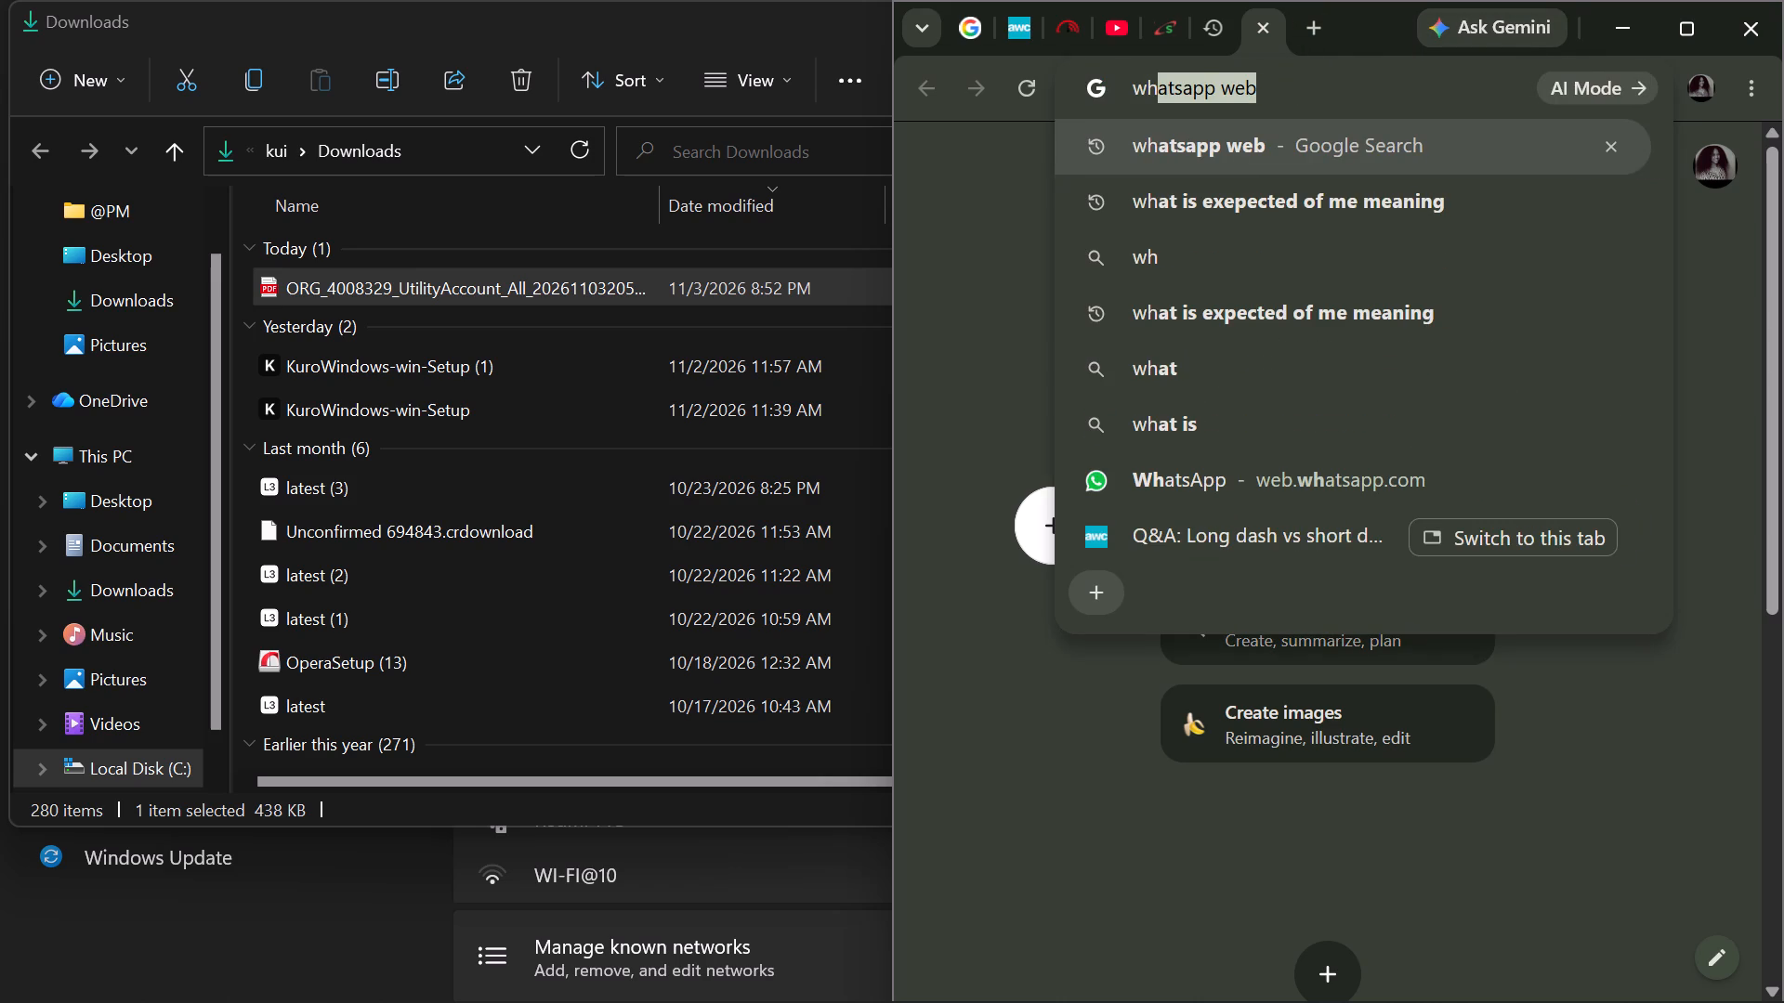